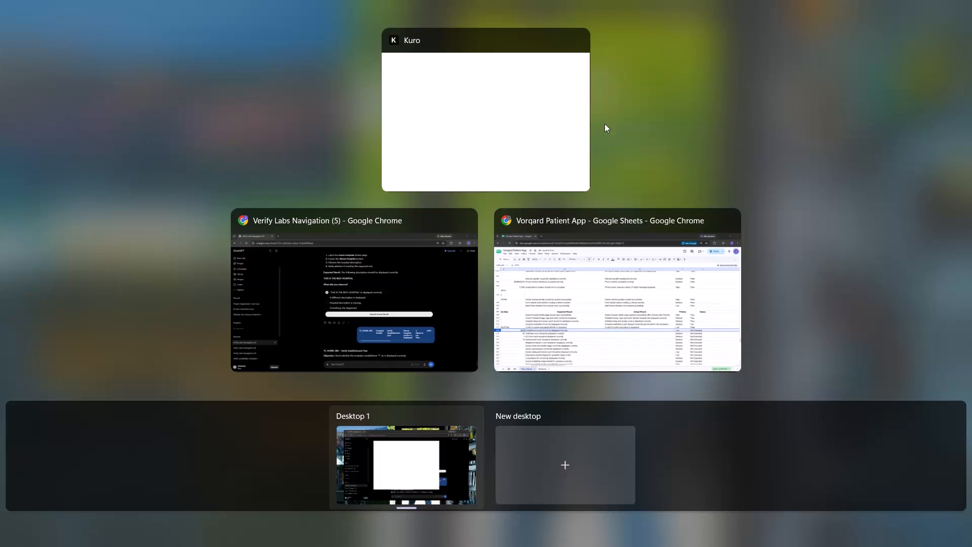
# Switch to the Vorqard Patient App sheet and adapt row 1474's expected result into its actual result: "Establishment year is displayed correctly.".
pyautogui.click(557, 300)
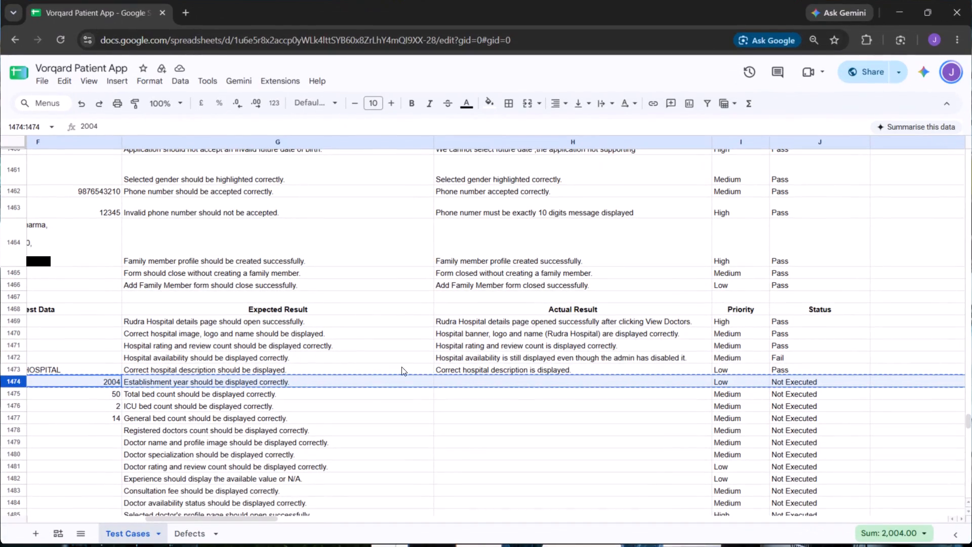
pyautogui.hscroll(1, 367, 391)
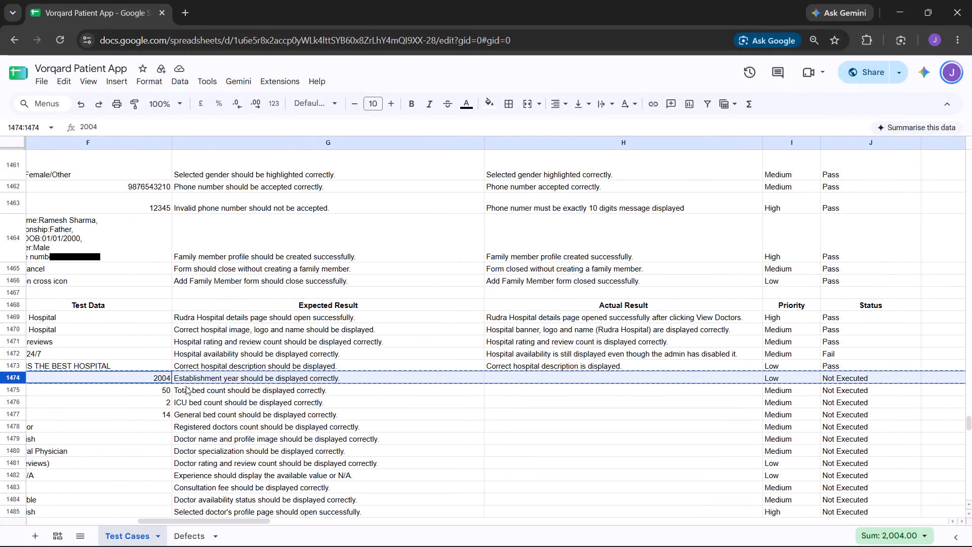
pyautogui.doubleClick(290, 377)
pyautogui.hotkey('ctrl', 'a')
pyautogui.hotkey('ctrl', 'c')
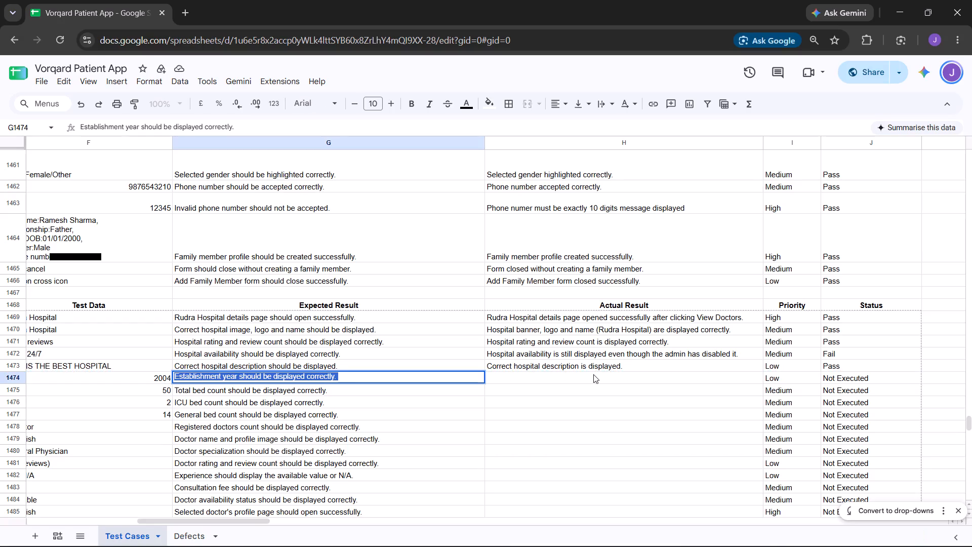
pyautogui.doubleClick(581, 378)
pyautogui.hotkey('ctrl', 'v')
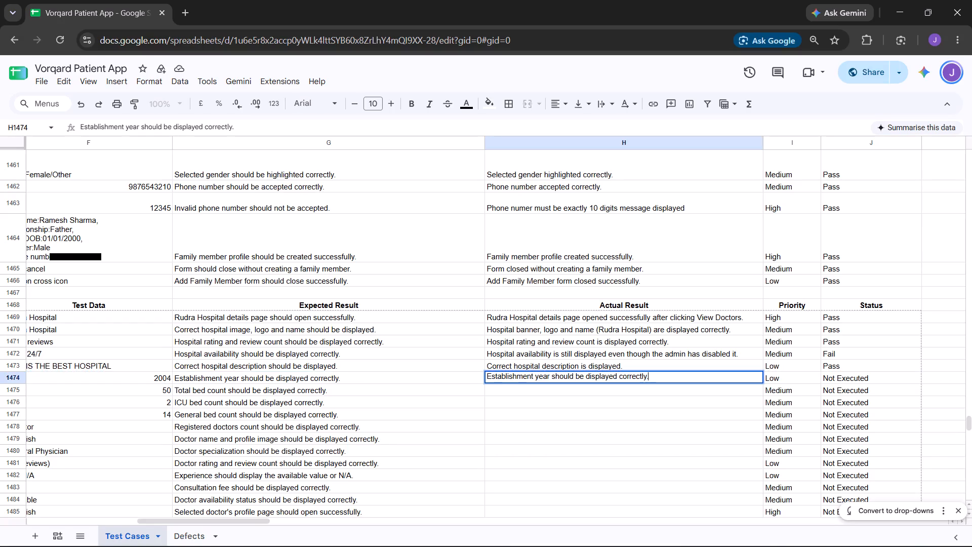
pyautogui.click(583, 376)
pyautogui.press('BackSpace')
pyautogui.press('BackSpace')
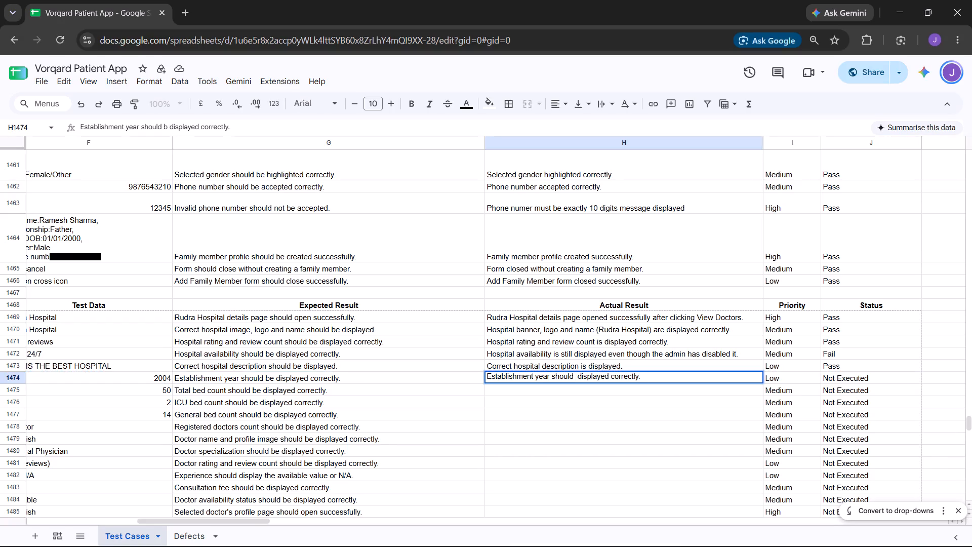
pyautogui.press('BackSpace')
pyautogui.press('BackSpace')
pyautogui.press('BackSpace')
pyautogui.press('BackSpace')
pyautogui.press('BackSpace')
pyautogui.press('BackSpace')
pyautogui.press('BackSpace')
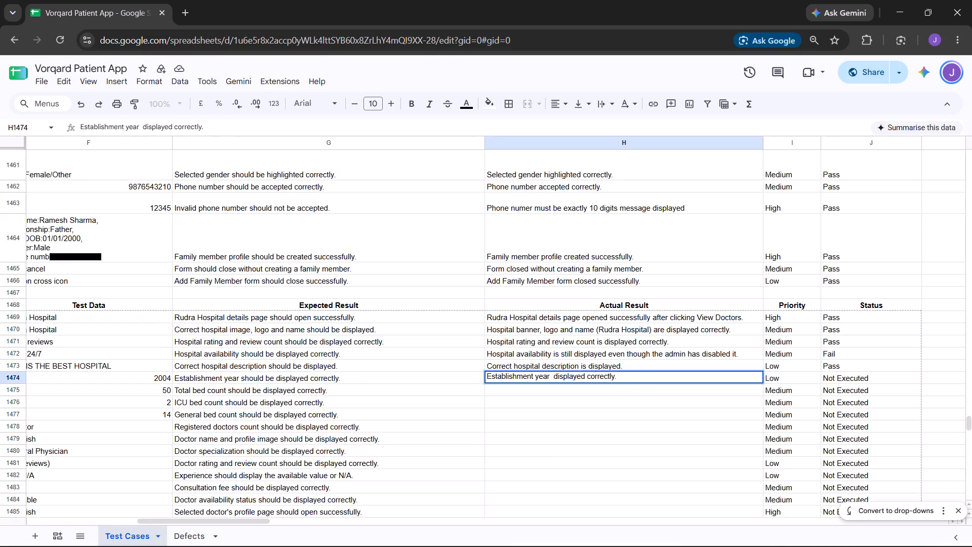
pyautogui.write('is')
pyautogui.click(595, 397)
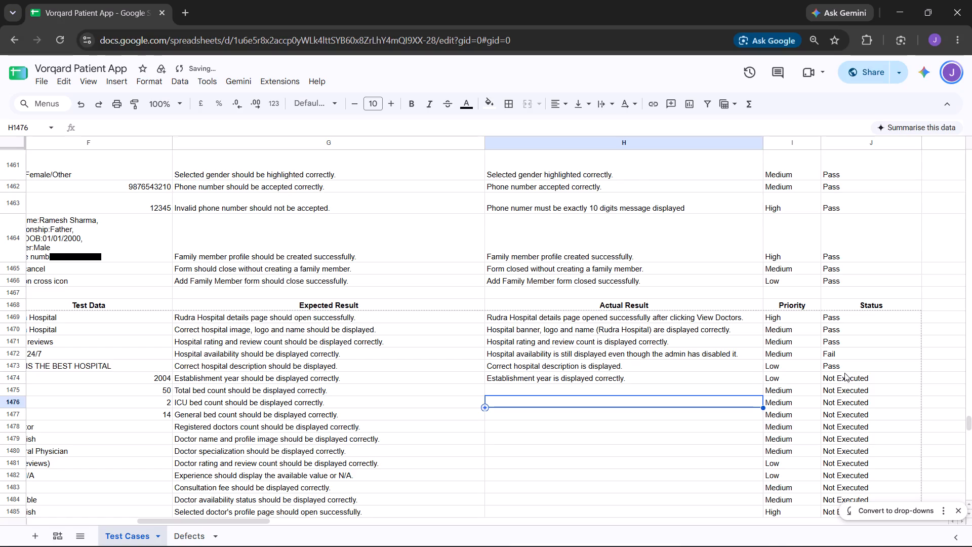
# Set the status of the establishment year test case in row 1474 to Pass.
pyautogui.doubleClick(858, 374)
pyautogui.hotkey('ctrl', 'a')
pyautogui.press('BackSpace')
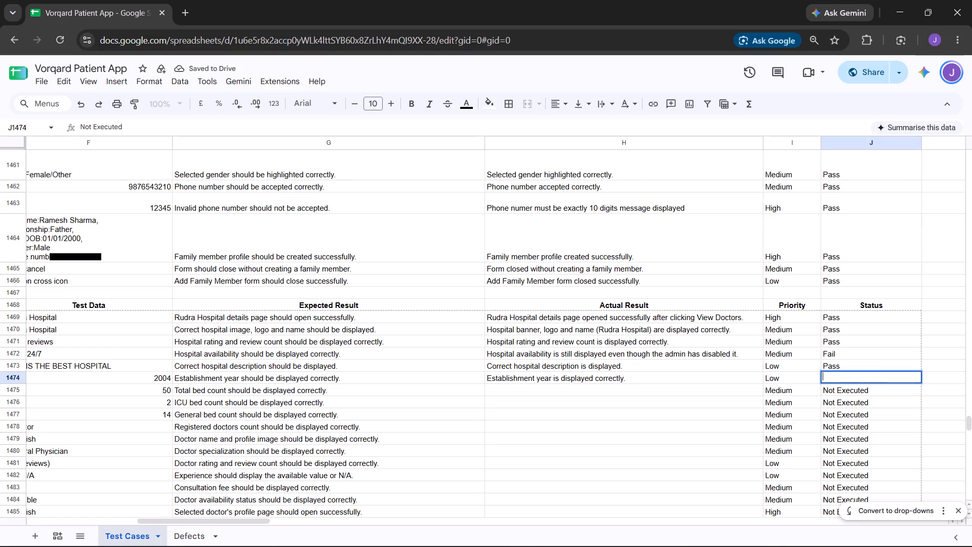
pyautogui.press('p')
pyautogui.press('Return')
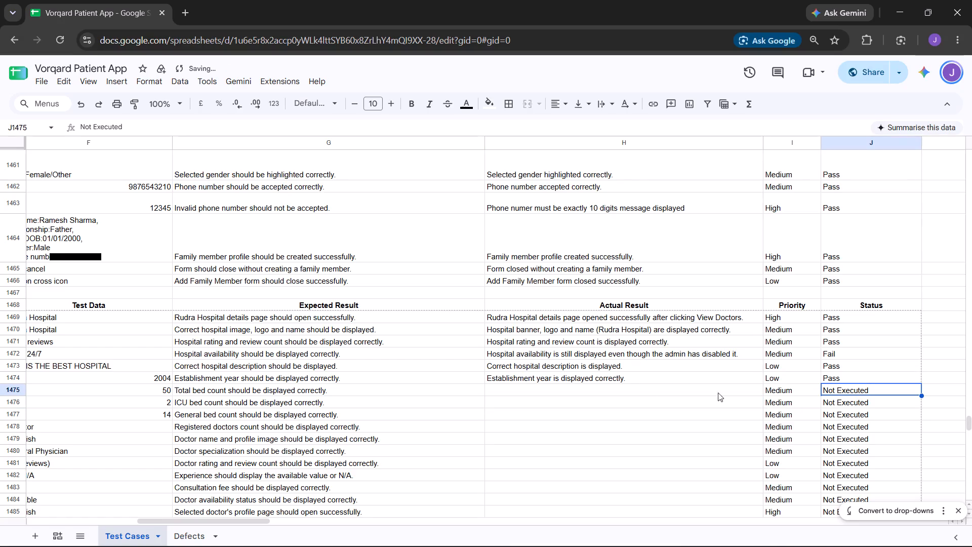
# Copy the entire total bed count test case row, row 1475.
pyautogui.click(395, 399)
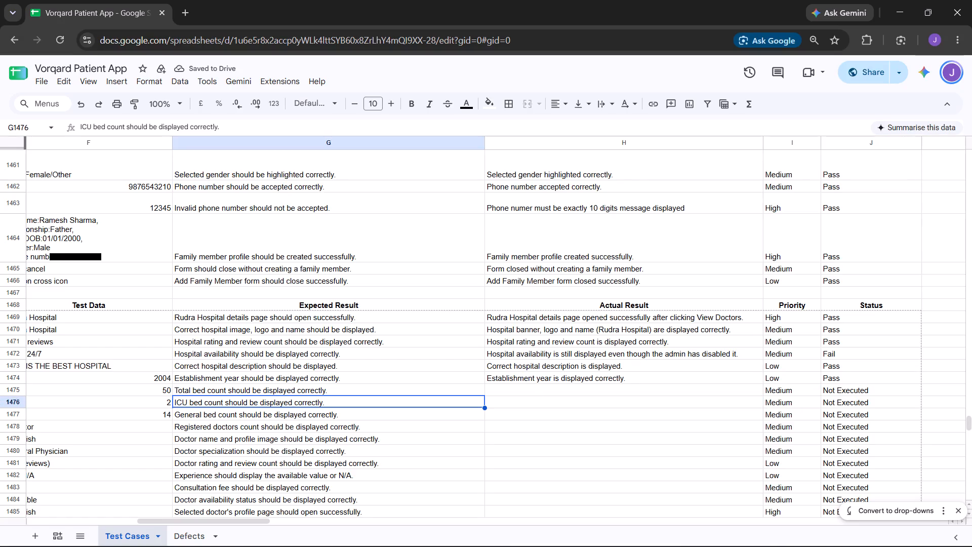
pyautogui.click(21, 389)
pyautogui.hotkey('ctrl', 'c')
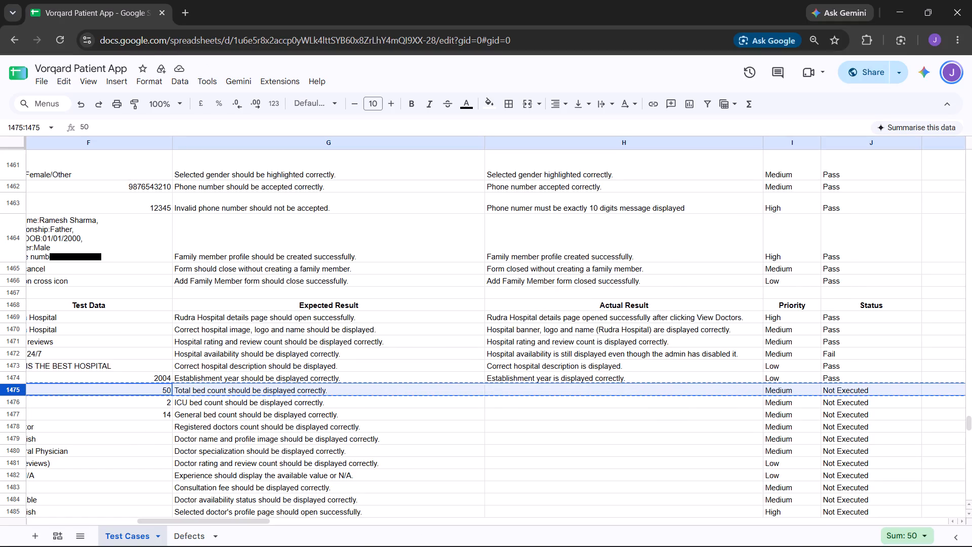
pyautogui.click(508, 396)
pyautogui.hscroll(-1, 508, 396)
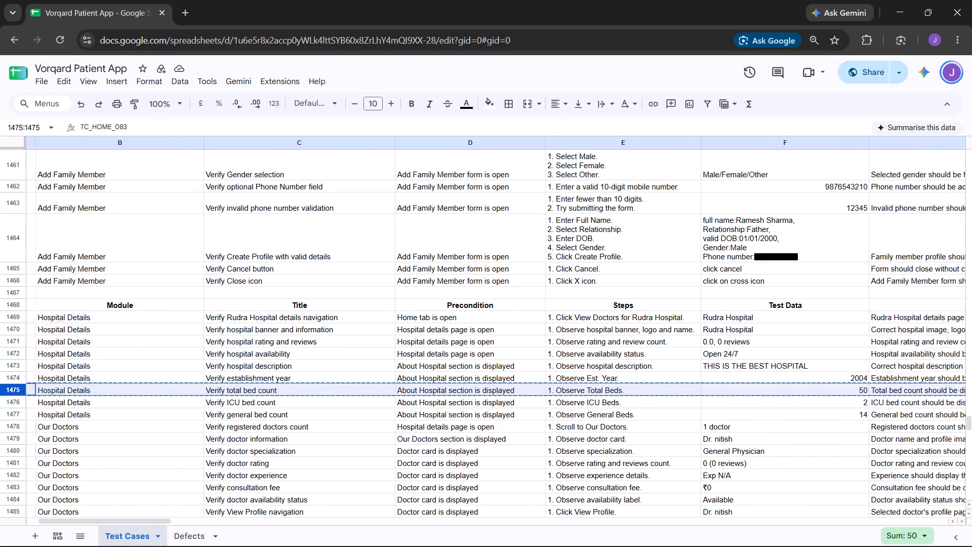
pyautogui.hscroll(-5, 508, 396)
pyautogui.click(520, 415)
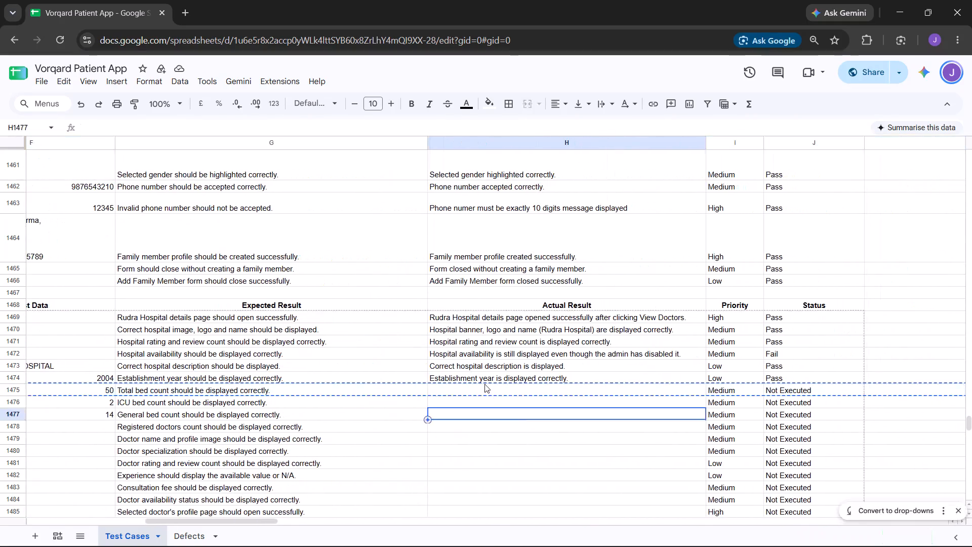
# Copy row 1475's expected result into its actual result cell and reword it to "Total bed count is displayed correctly.".
pyautogui.doubleClick(484, 384)
pyautogui.doubleClick(482, 387)
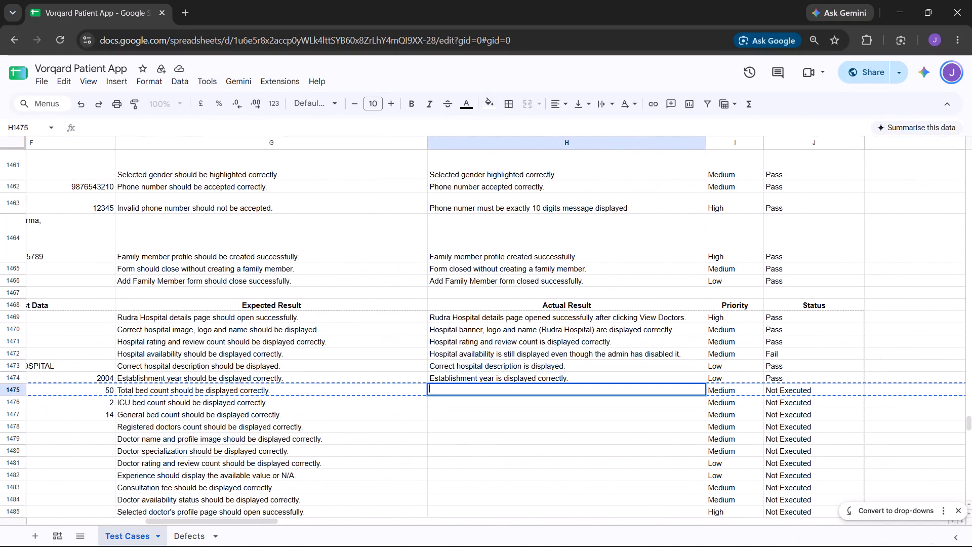
pyautogui.doubleClick(348, 391)
pyautogui.hotkey('ctrl', 'a')
pyautogui.hotkey('ctrl', 'c')
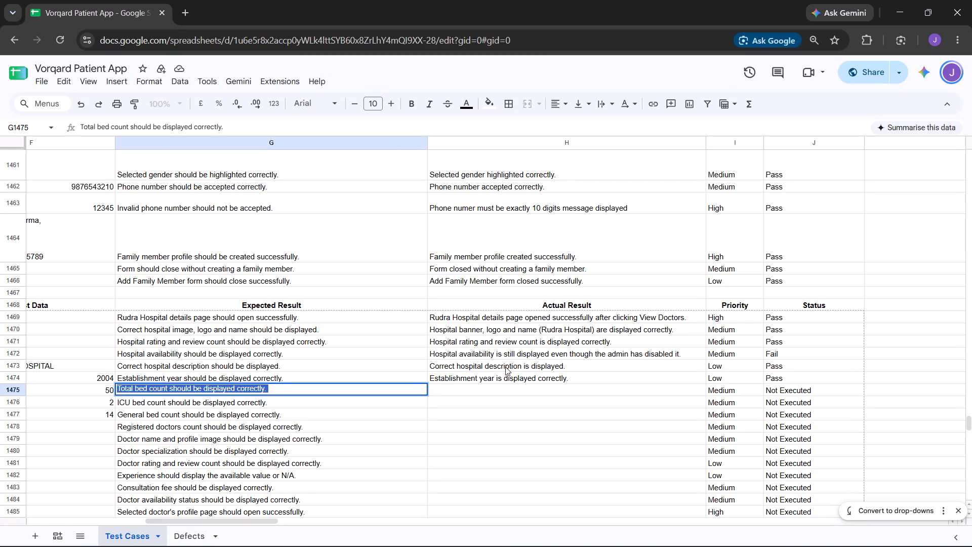
pyautogui.doubleClick(511, 384)
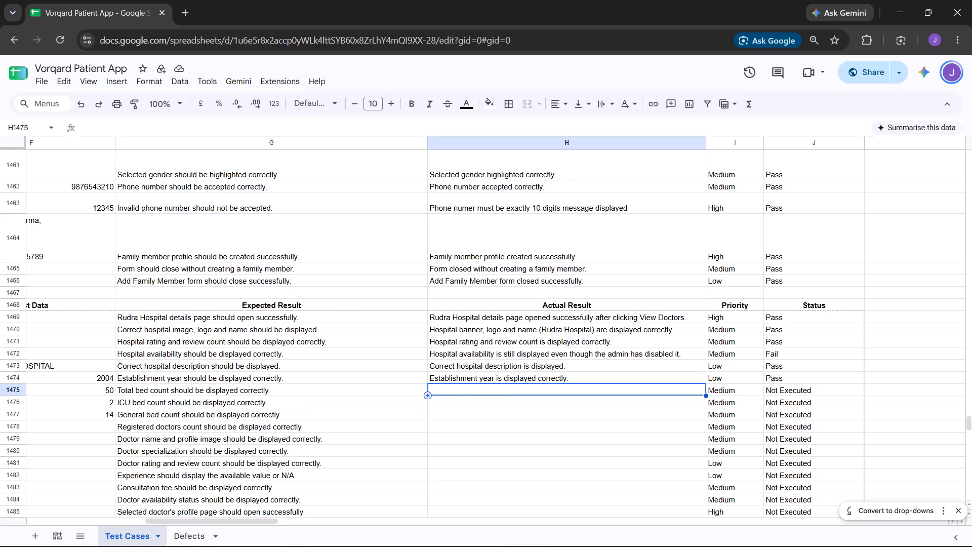
pyautogui.hotkey('ctrl', 'v')
pyautogui.doubleClick(513, 394)
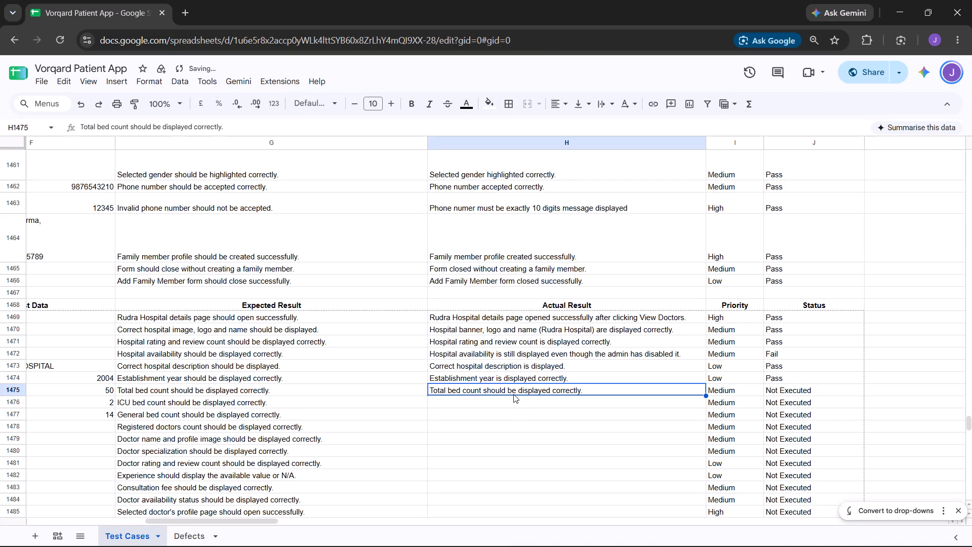
pyautogui.click(514, 386)
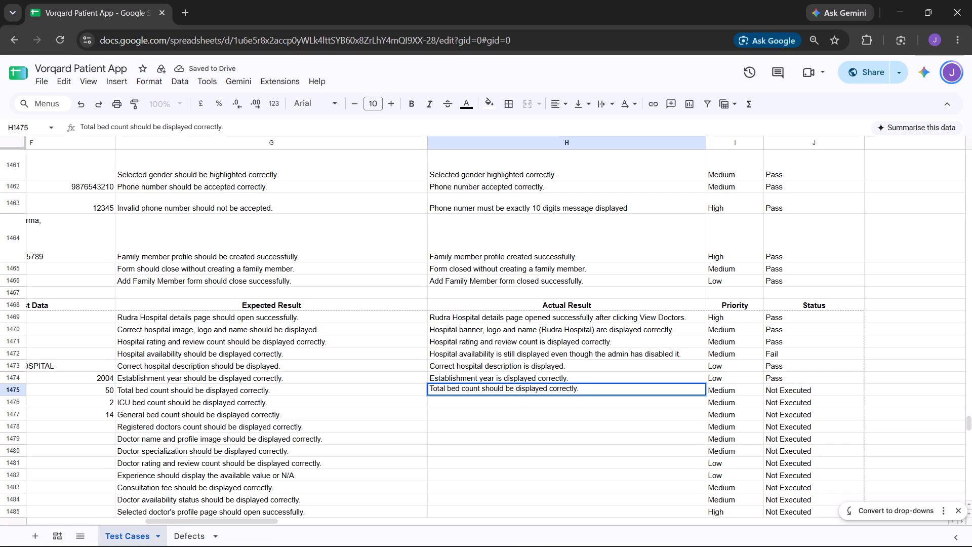
pyautogui.press('BackSpace')
pyautogui.press('BackSpace')
pyautogui.press('BackSpace')
pyautogui.press('BackSpace')
pyautogui.press('BackSpace')
pyautogui.press('BackSpace')
pyautogui.press('BackSpace')
pyautogui.press('BackSpace')
pyautogui.press('BackSpace')
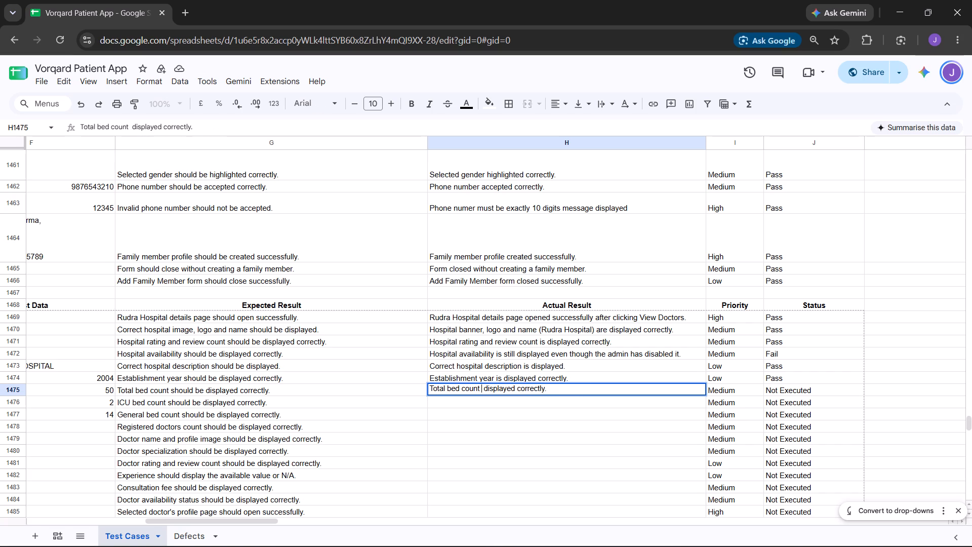
pyautogui.write('is')
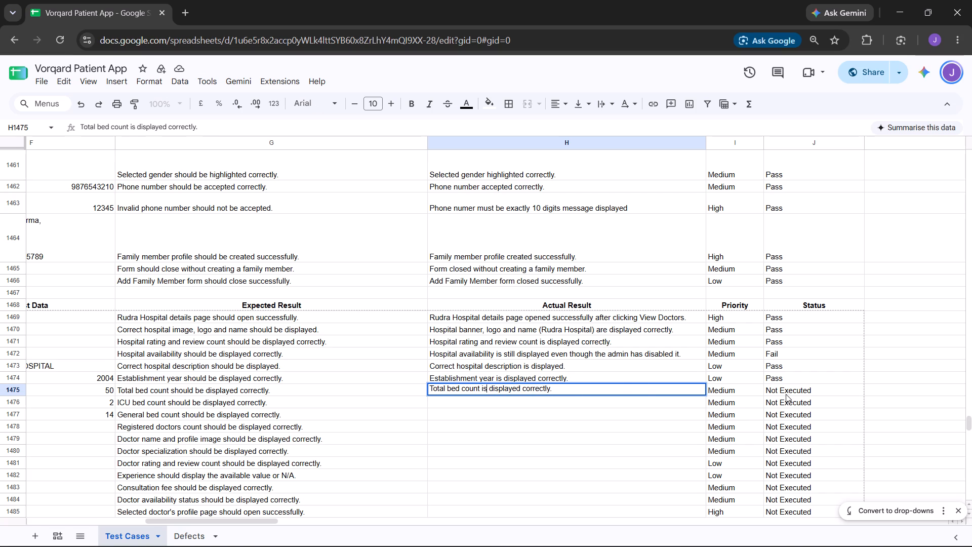
# Set the status of the total bed count test case in row 1475 to Pass.
pyautogui.doubleClick(788, 390)
pyautogui.hotkey('ctrl', 'a')
pyautogui.press('BackSpace')
pyautogui.press('p')
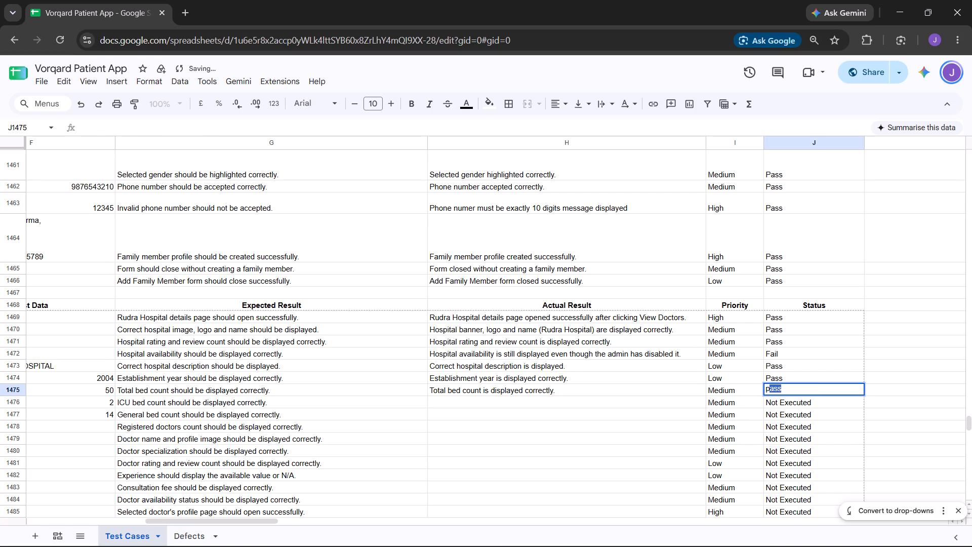
pyautogui.press('Return')
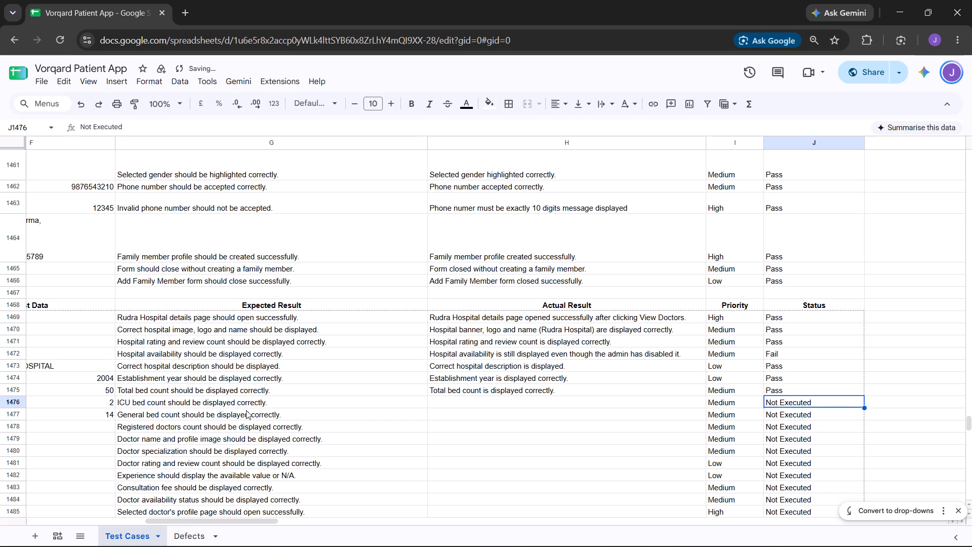
# Copy row 1476's expected result into its actual result cell and reword it to "ICU bed count is displayed correctly.".
pyautogui.doubleClick(232, 399)
pyautogui.hotkey('ctrl', 'a')
pyautogui.hotkey('ctrl', 'c')
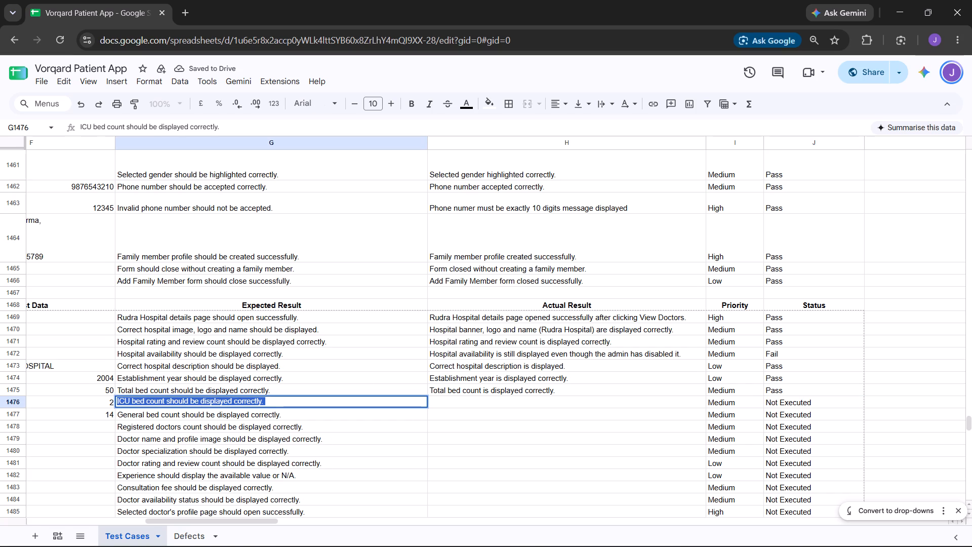
pyautogui.doubleClick(521, 396)
pyautogui.doubleClick(510, 403)
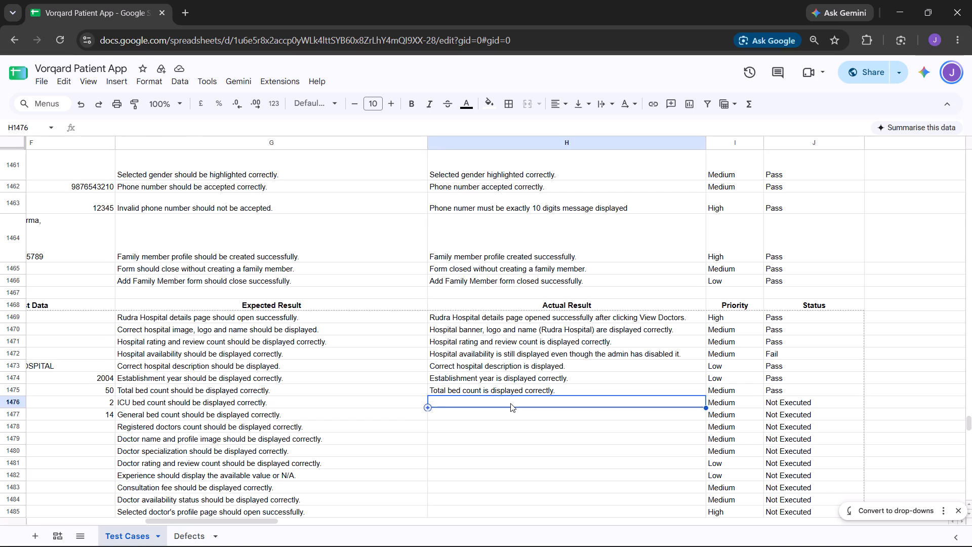
pyautogui.hotkey('ctrl', 'v')
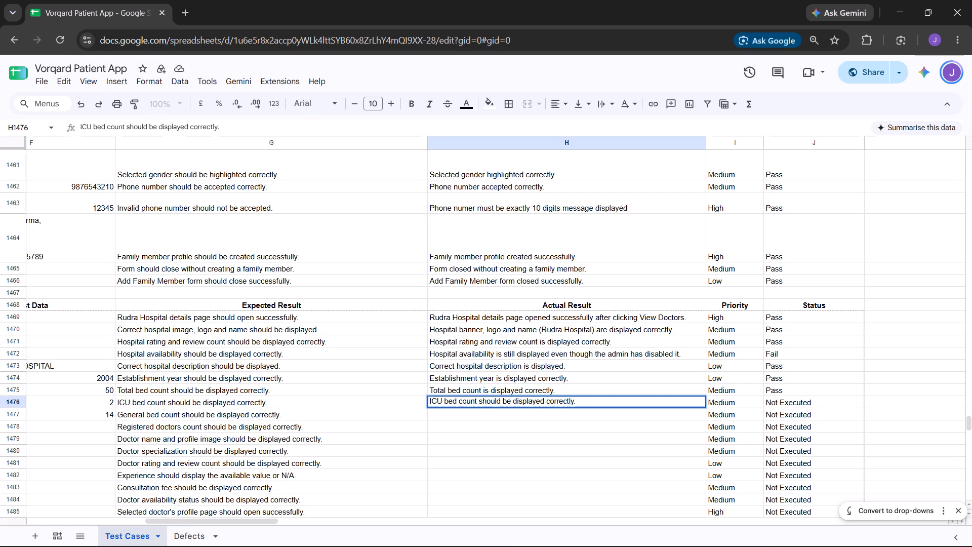
pyautogui.click(510, 399)
pyautogui.press('BackSpace')
pyautogui.press('BackSpace')
pyautogui.press('BackSpace')
pyautogui.press('BackSpace')
pyautogui.press('BackSpace')
pyautogui.press('BackSpace')
pyautogui.press('BackSpace')
pyautogui.press('BackSpace')
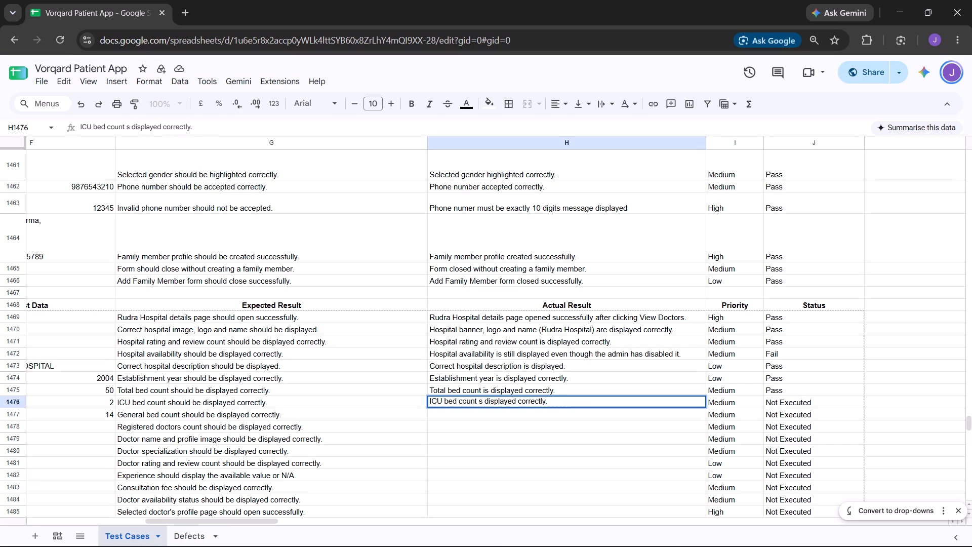
pyautogui.press('BackSpace')
pyautogui.write('is')
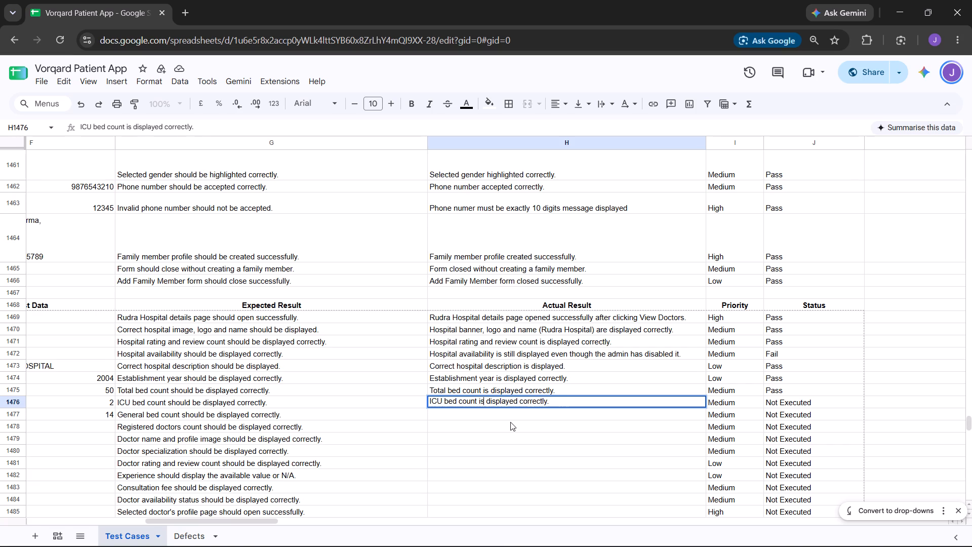
pyautogui.click(510, 422)
# Set the status of the ICU bed count test case in row 1476 to Pass.
pyautogui.doubleClick(786, 404)
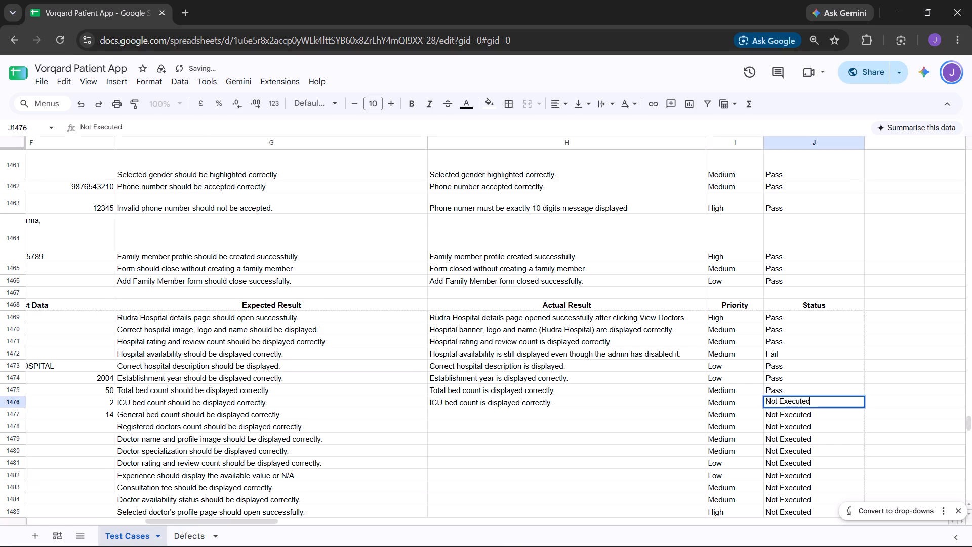
pyautogui.hotkey('ctrl', 'a')
pyautogui.press('BackSpace')
pyautogui.press('p')
pyautogui.press('Return')
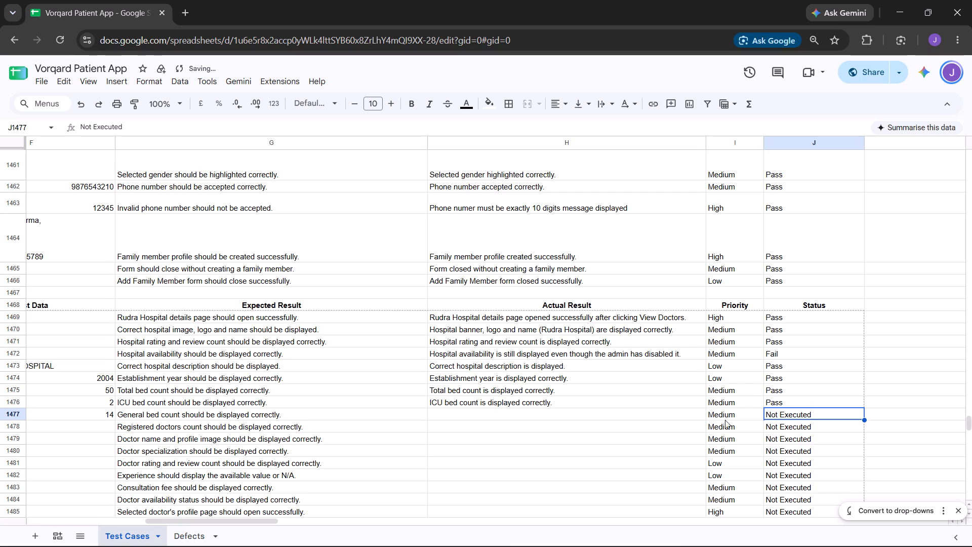
# Copy row 1477's expected result into its actual result cell and reword it to "General bed count is displayed correctly.".
pyautogui.doubleClick(266, 417)
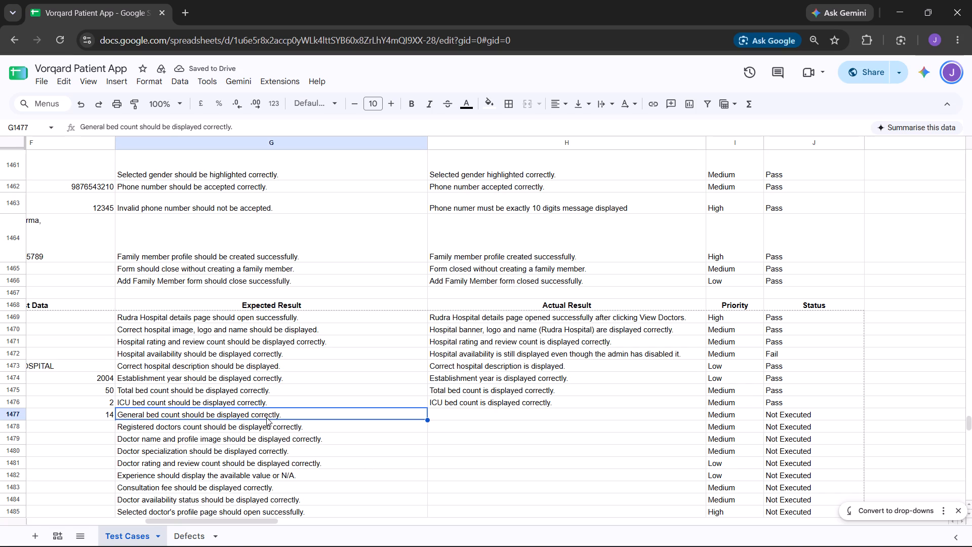
pyautogui.hotkey('ctrl', 'a')
pyautogui.hotkey('ctrl', 'c')
pyautogui.doubleClick(483, 409)
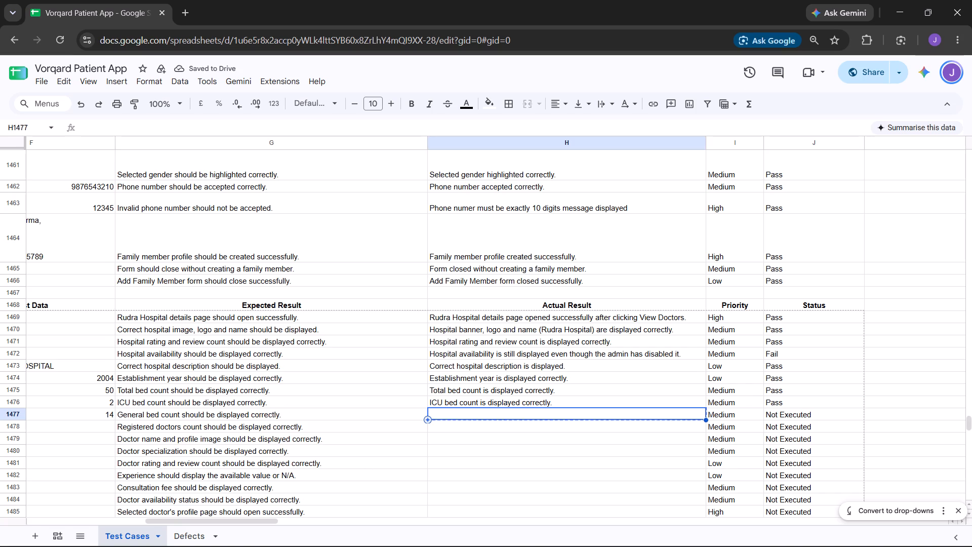
pyautogui.doubleClick(479, 414)
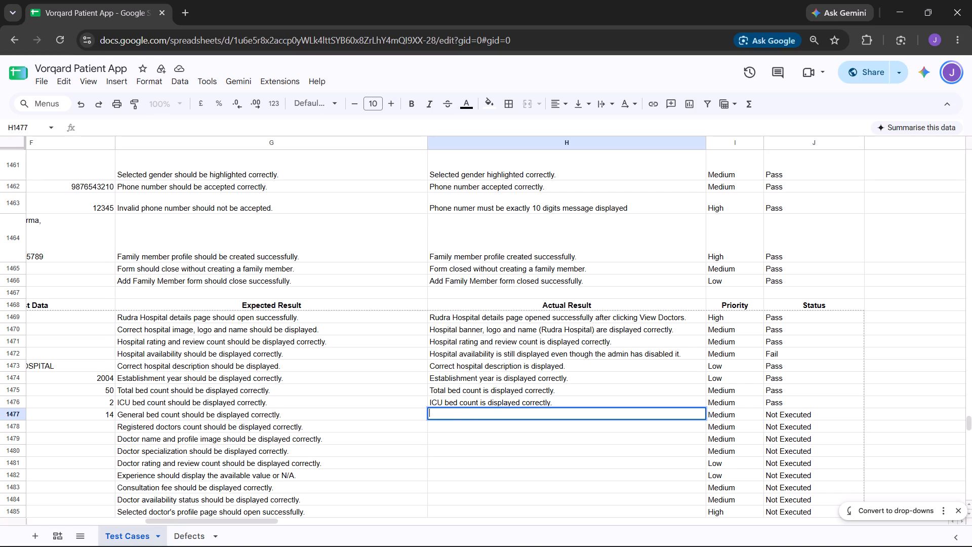
pyautogui.hotkey('ctrl', 'v')
pyautogui.click(523, 414)
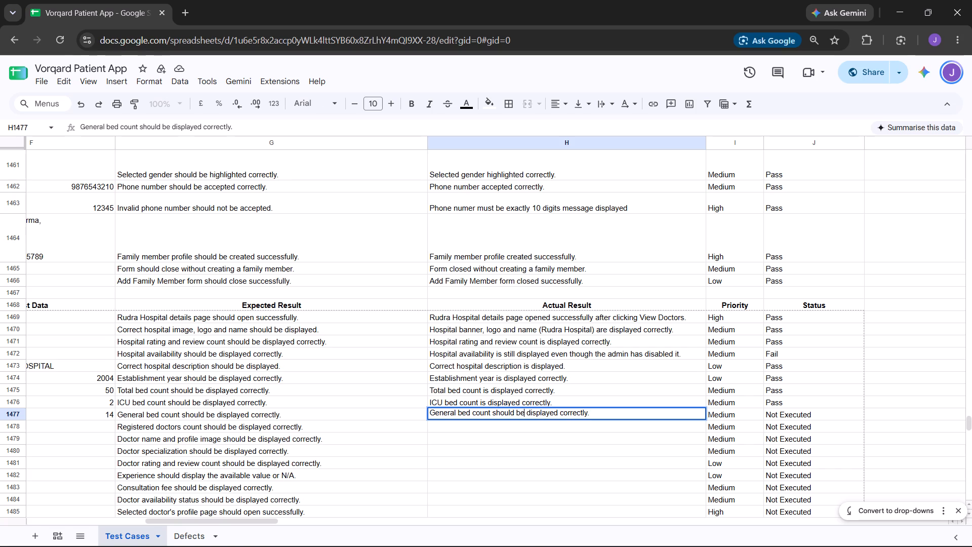
pyautogui.press('BackSpace')
pyautogui.press('BackSpace')
pyautogui.press('BackSpace')
pyautogui.press('BackSpace')
pyautogui.press('BackSpace')
pyautogui.press('BackSpace')
pyautogui.press('BackSpace')
pyautogui.press('BackSpace')
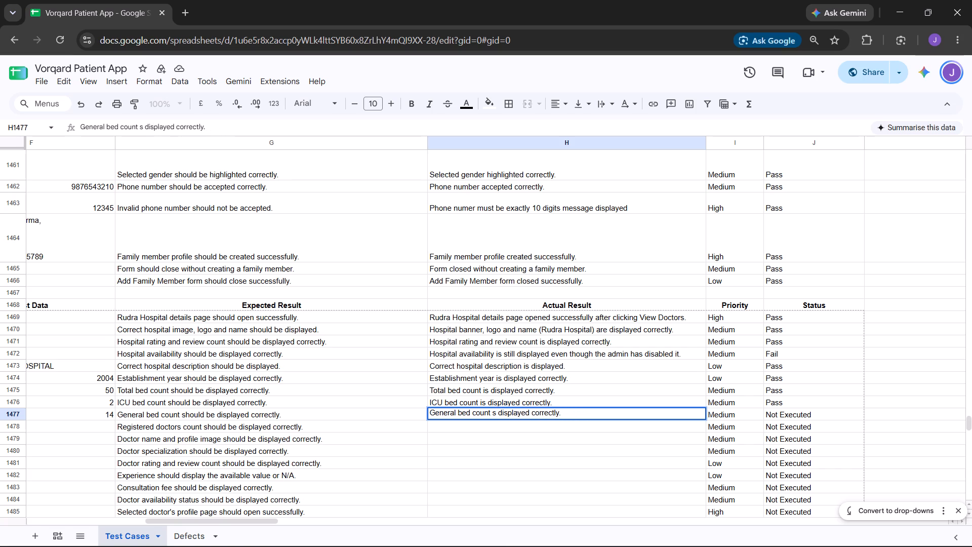
pyautogui.press('BackSpace')
pyautogui.write('is')
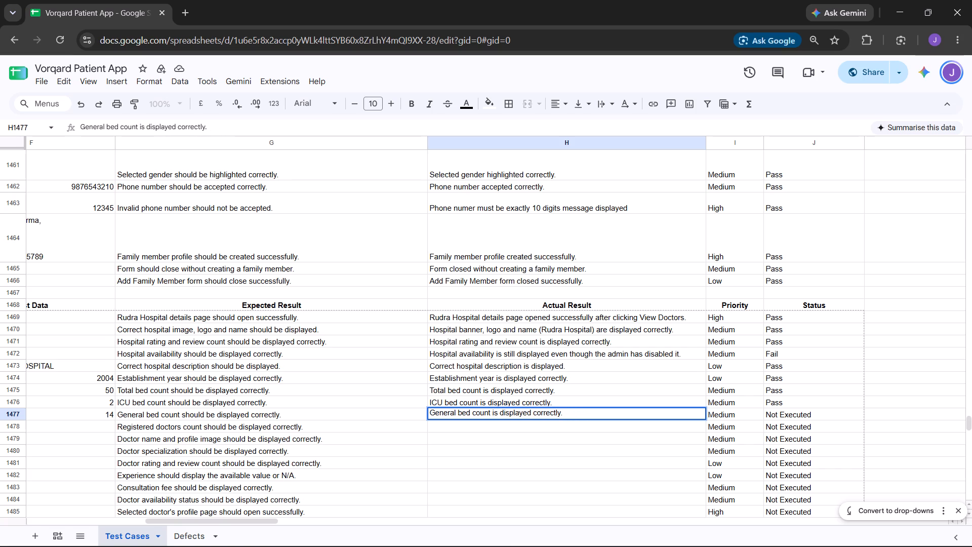
pyautogui.click(531, 428)
# Set the status of the general bed count test case in row 1477 to Pass.
pyautogui.click(784, 408)
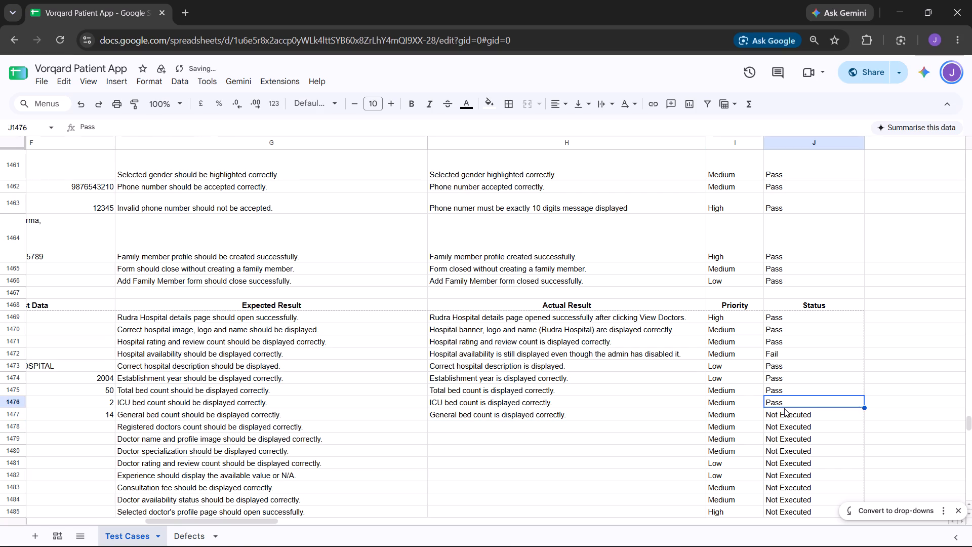
pyautogui.doubleClick(785, 419)
pyautogui.hotkey('ctrl', 'a')
pyautogui.press('BackSpace')
pyautogui.press('p')
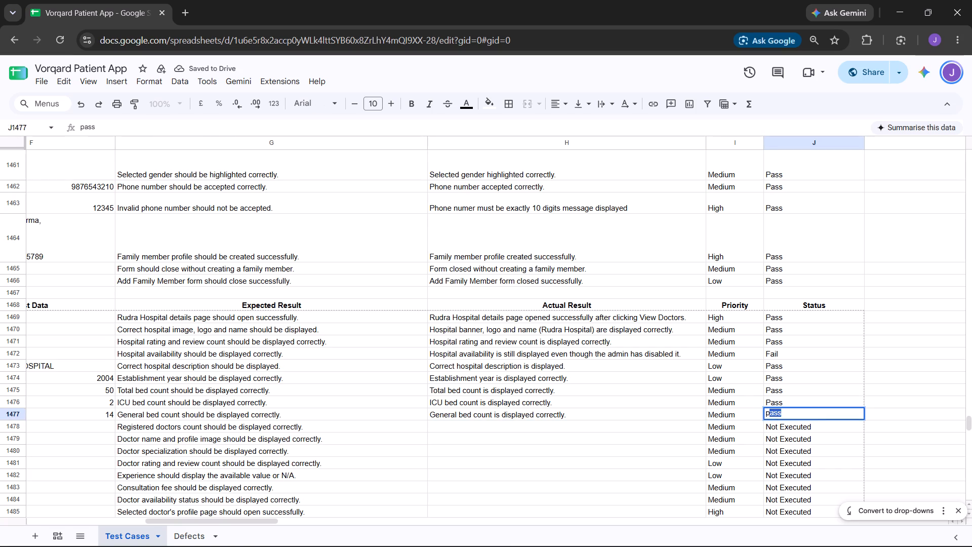
pyautogui.press('Return')
# Copy row 1478's expected result into its actual result cell and reword it to "Registered doctors count is displayed correctly.".
pyautogui.hscroll(3, 57, 401)
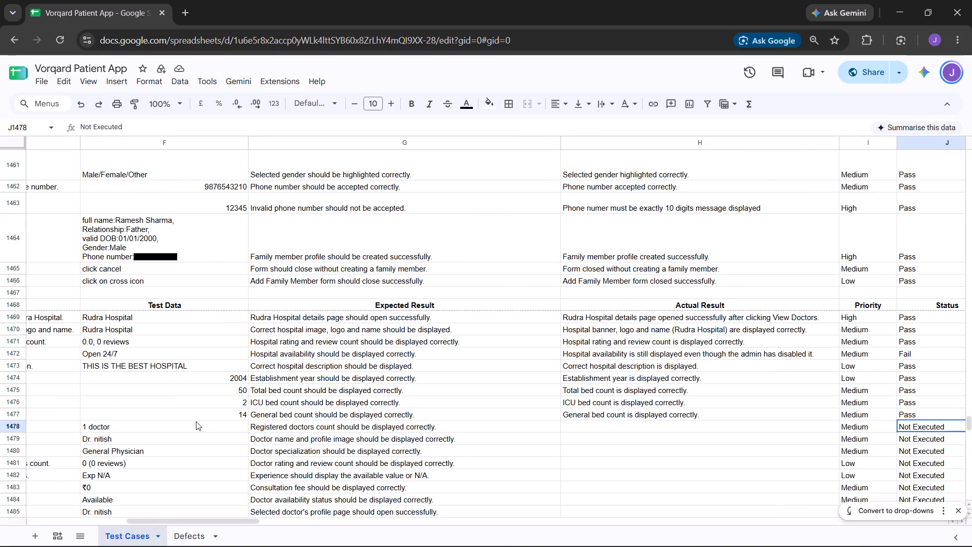
pyautogui.doubleClick(394, 433)
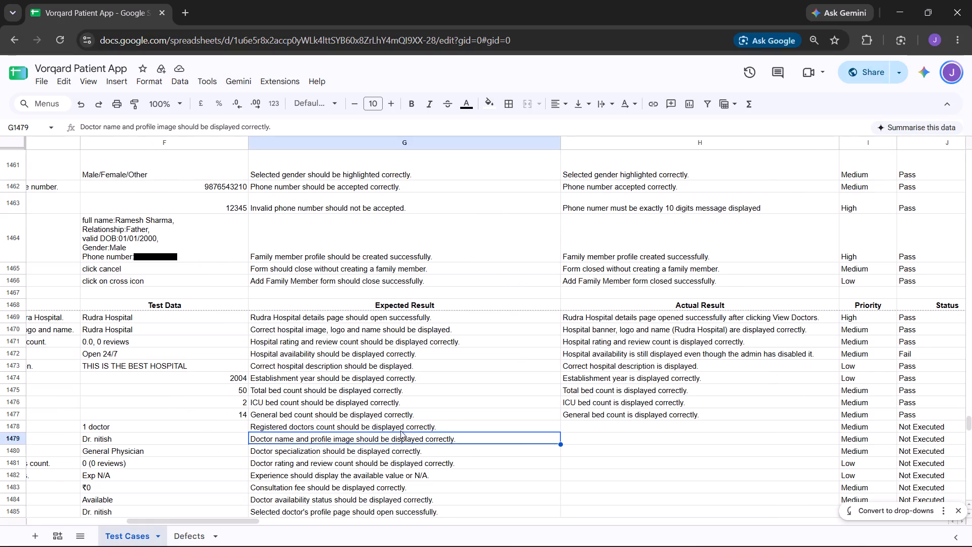
pyautogui.doubleClick(392, 420)
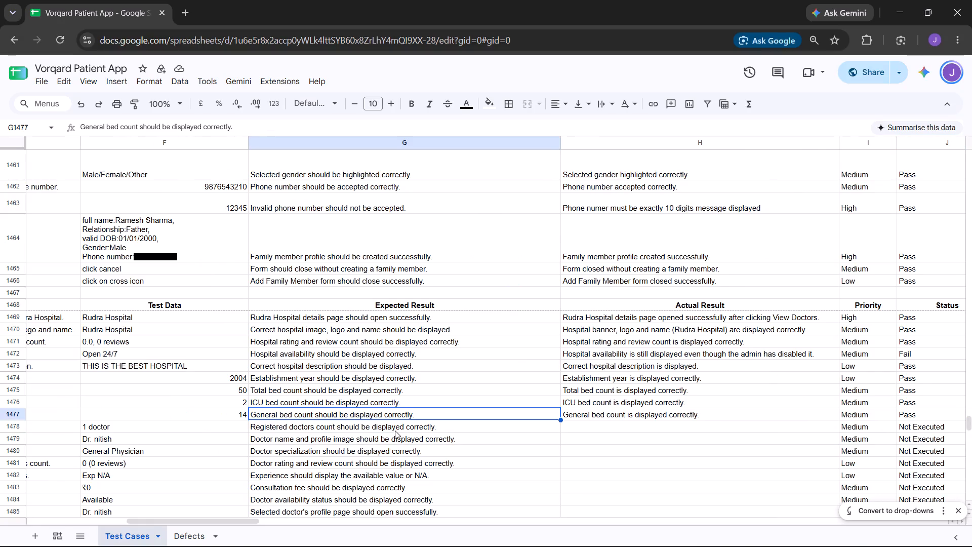
pyautogui.doubleClick(397, 428)
pyautogui.hotkey('ctrl', 'a')
pyautogui.hotkey('ctrl', 'c')
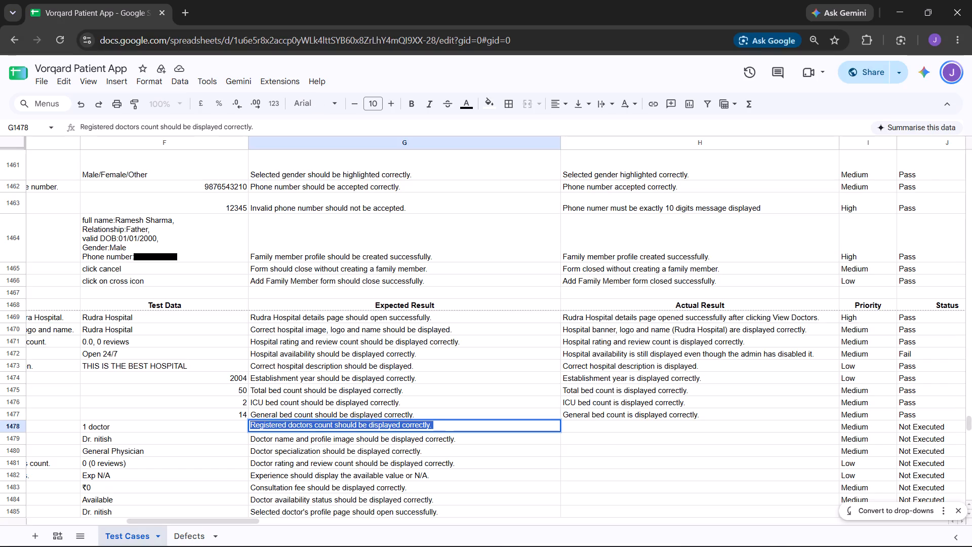
pyautogui.doubleClick(642, 427)
pyautogui.hotkey('ctrl', 'v')
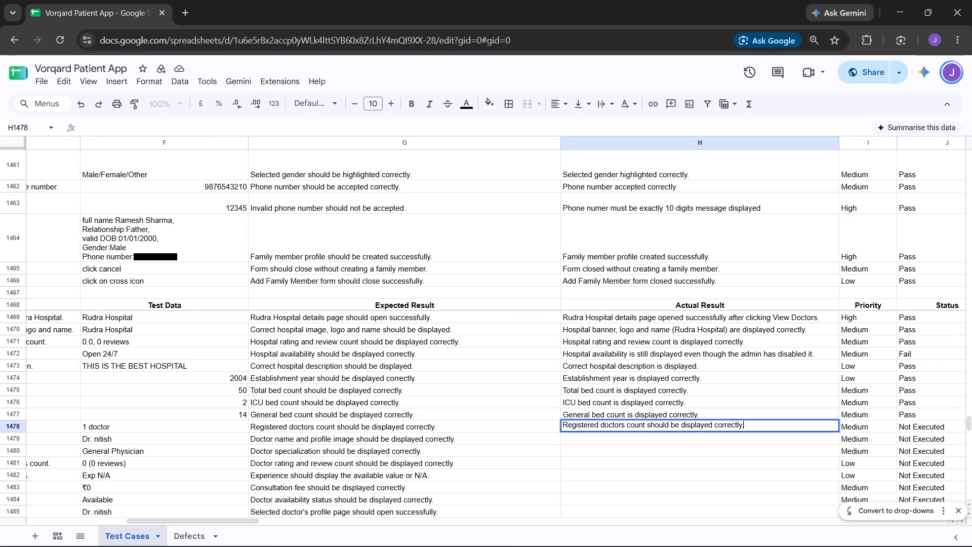
pyautogui.click(679, 426)
pyautogui.press('BackSpace')
pyautogui.press('BackSpace')
pyautogui.press('BackSpace')
pyautogui.press('BackSpace')
pyautogui.press('BackSpace')
pyautogui.press('BackSpace')
pyautogui.press('BackSpace')
pyautogui.press('BackSpace')
pyautogui.press('BackSpace')
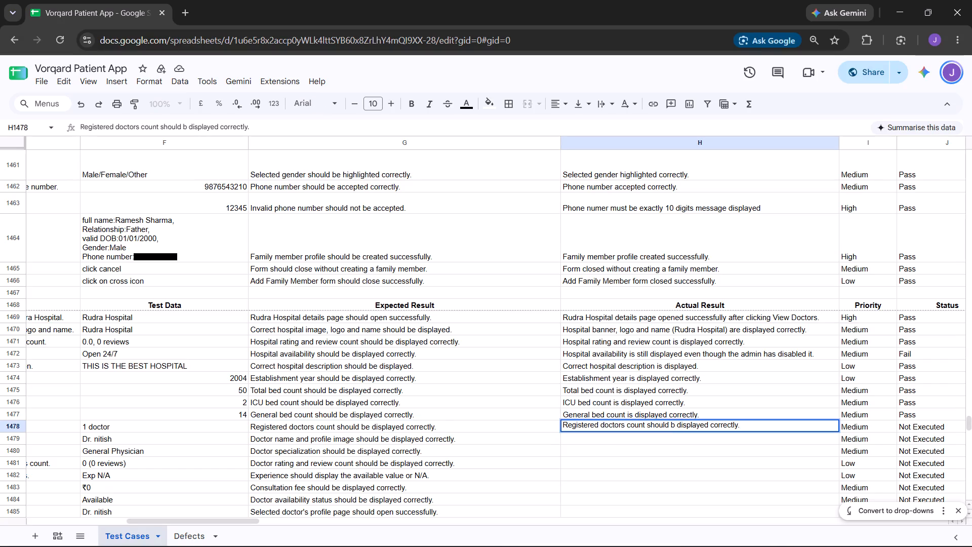
pyautogui.press('BackSpace')
pyautogui.press('BackSpace')
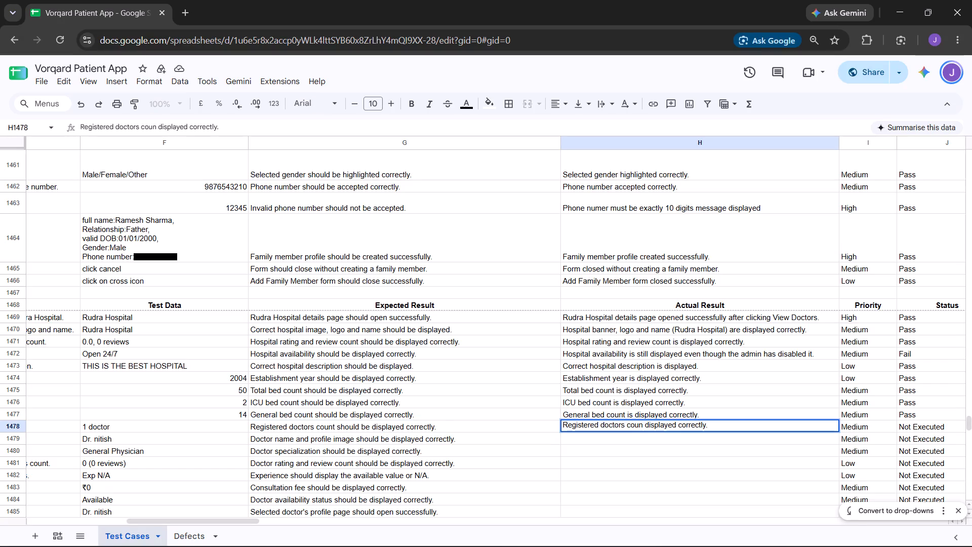
pyautogui.hotkey('ctrl', 'z')
pyautogui.press('BackSpace')
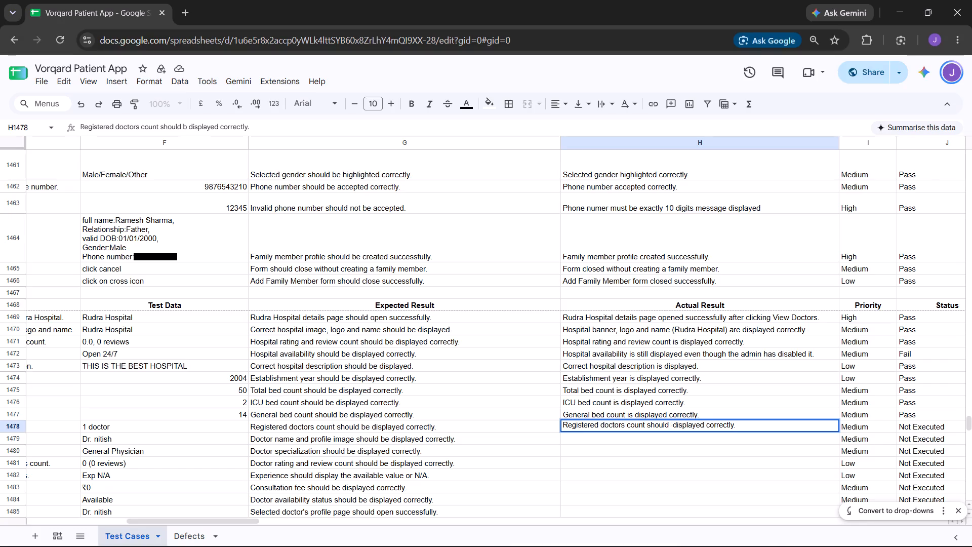
pyautogui.press('BackSpace')
pyautogui.press('BackSpace')
pyautogui.press('BackSpace')
pyautogui.press('BackSpace')
pyautogui.press('BackSpace')
pyautogui.press('BackSpace')
pyautogui.press('BackSpace')
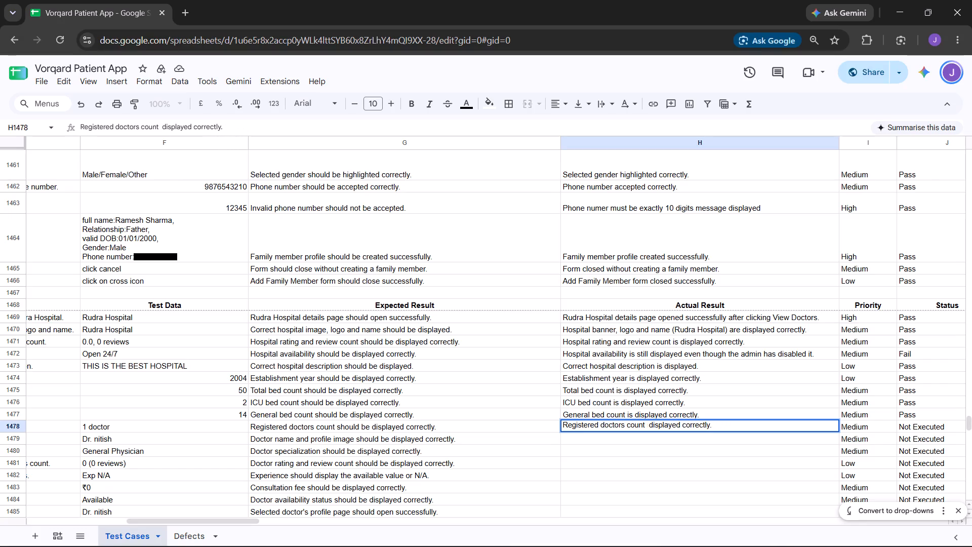
pyautogui.write('is')
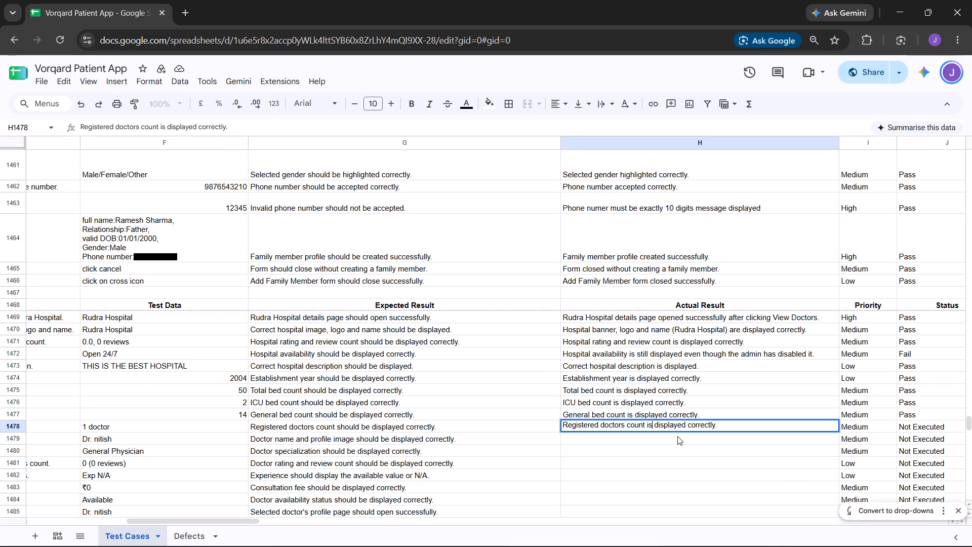
pyautogui.click(677, 436)
# Set the status of the registered doctors count test case in row 1478 to Pass.
pyautogui.hscroll(-3, 677, 436)
pyautogui.doubleClick(678, 427)
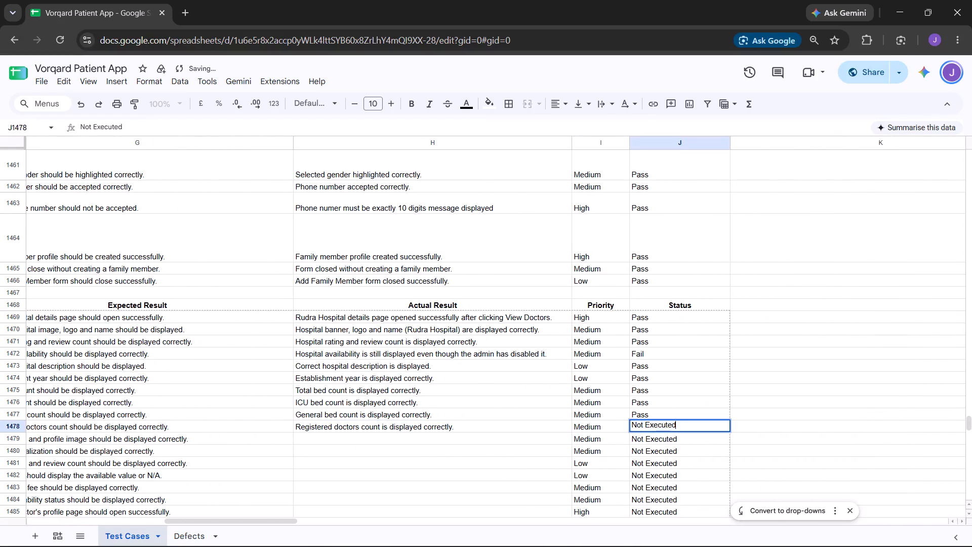
pyautogui.hotkey('ctrl', 'a')
pyautogui.press('BackSpace')
pyautogui.press('p')
pyautogui.press('Return')
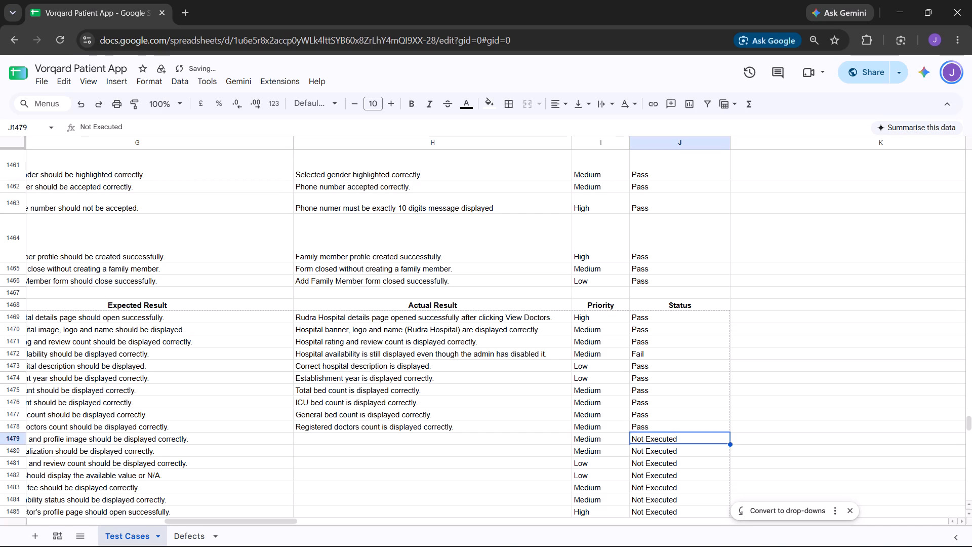
pyautogui.hscroll(1, 390, 448)
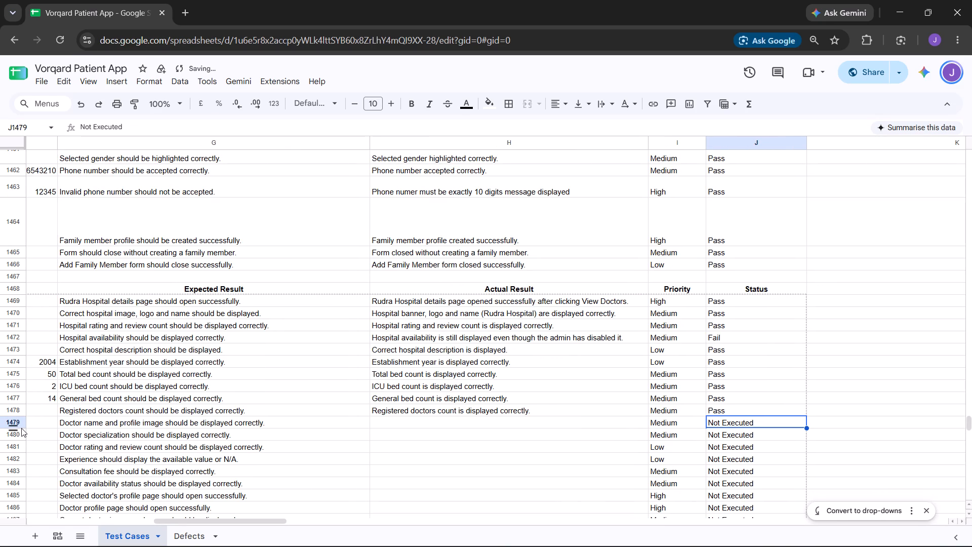
pyautogui.click(12, 421)
pyautogui.hotkey('ctrl', 'c')
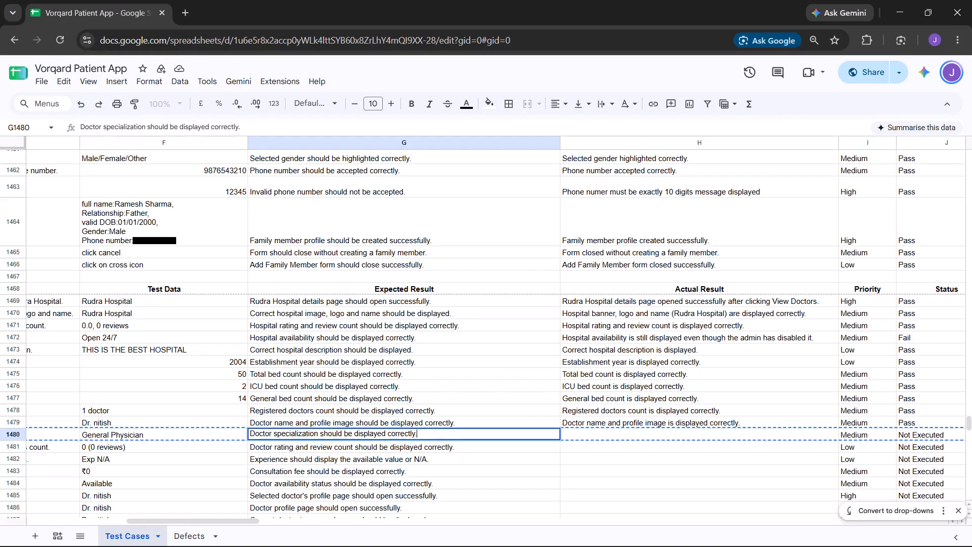
pyautogui.hotkey('ctrl', 'a')
pyautogui.hotkey('ctrl', 'c')
pyautogui.doubleClick(602, 429)
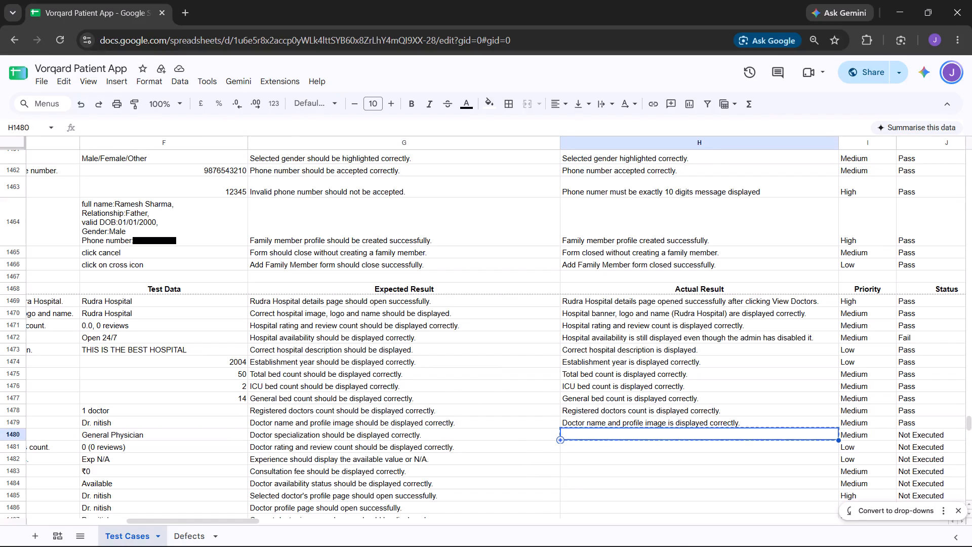
pyautogui.click(601, 434)
pyautogui.doubleClick(601, 434)
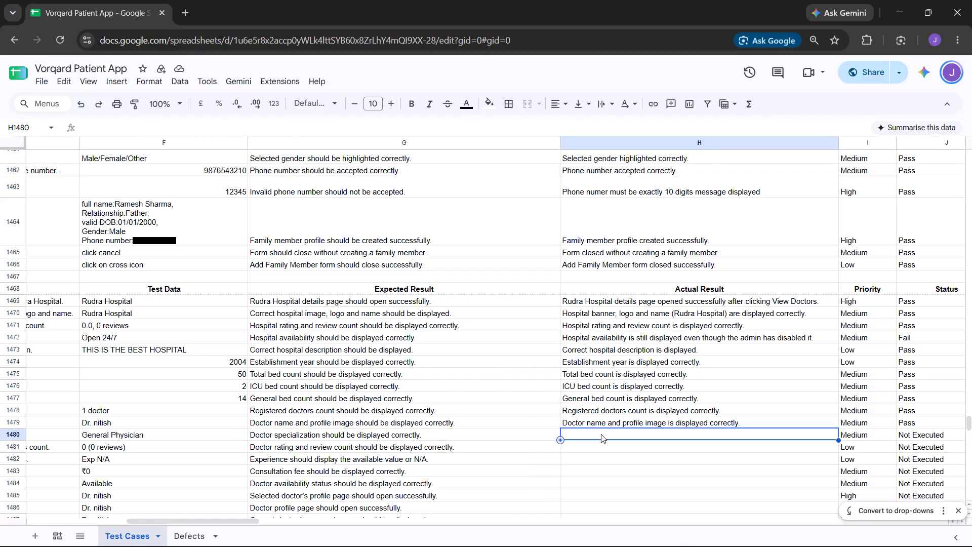
pyautogui.hotkey('ctrl', 'v')
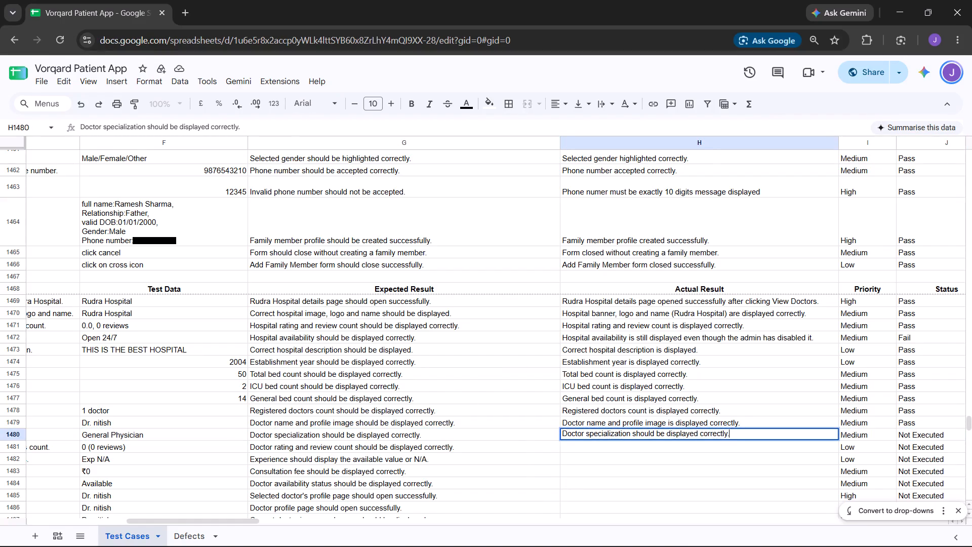
pyautogui.click(662, 431)
pyautogui.press('Right')
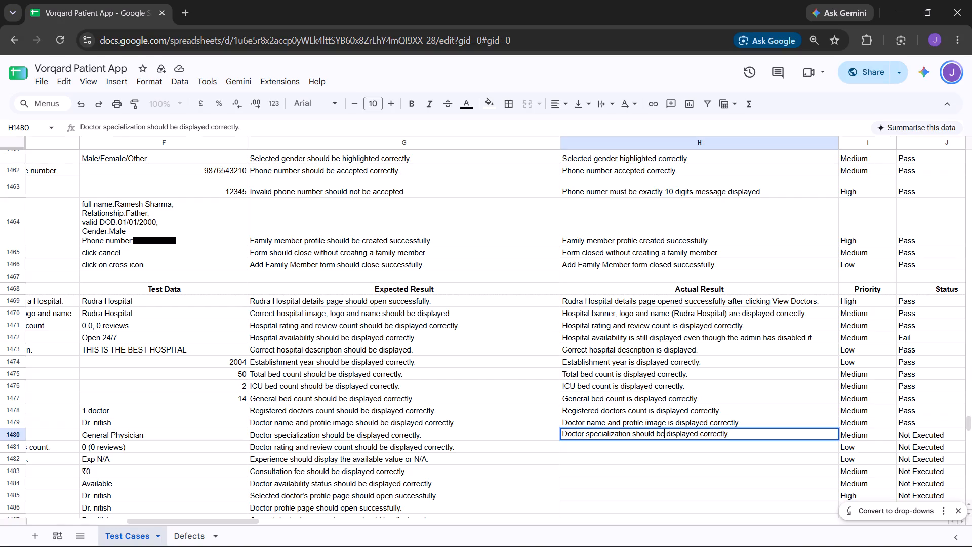
pyautogui.press('BackSpace')
pyautogui.press('BackSpace')
pyautogui.press('BackSpace')
pyautogui.press('BackSpace')
pyautogui.press('BackSpace')
pyautogui.press('BackSpace')
pyautogui.press('BackSpace')
pyautogui.press('BackSpace')
pyautogui.press('BackSpace')
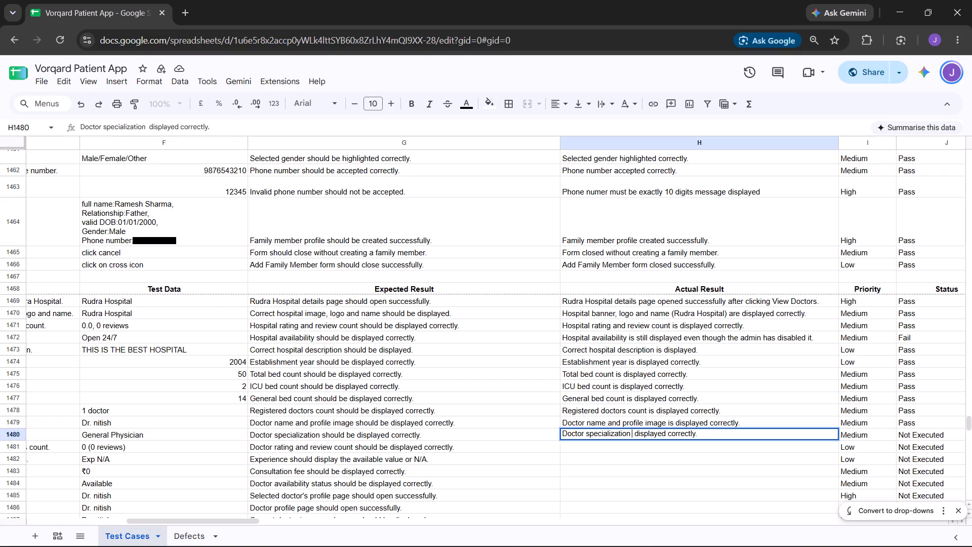
pyautogui.write('is')
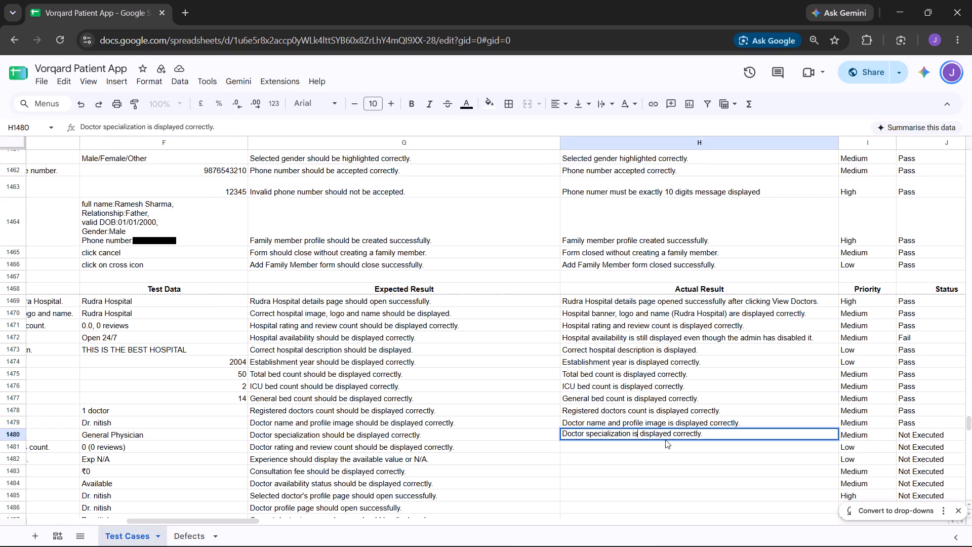
pyautogui.click(665, 440)
pyautogui.hscroll(-1, 665, 440)
pyautogui.click(669, 448)
# Set the status of the doctor specialization test case in row 1480 to Pass.
pyautogui.hscroll(-2, 669, 448)
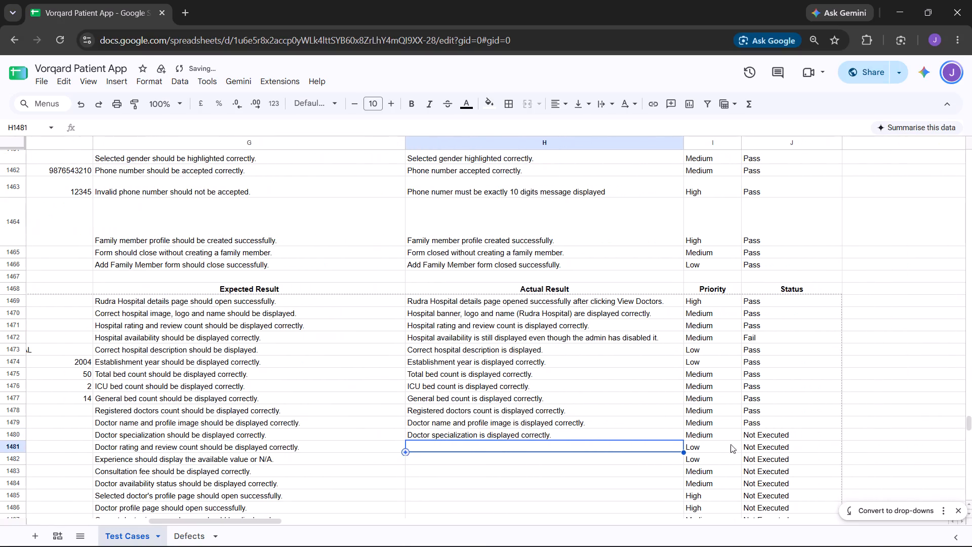
pyautogui.doubleClick(763, 440)
pyautogui.hotkey('ctrl', 'a')
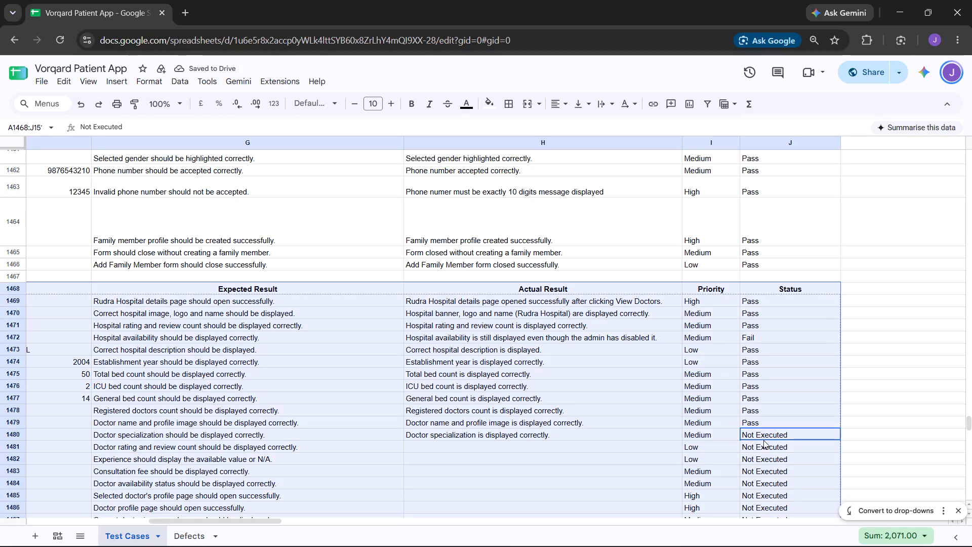
pyautogui.doubleClick(765, 438)
pyautogui.hotkey('ctrl', 'a')
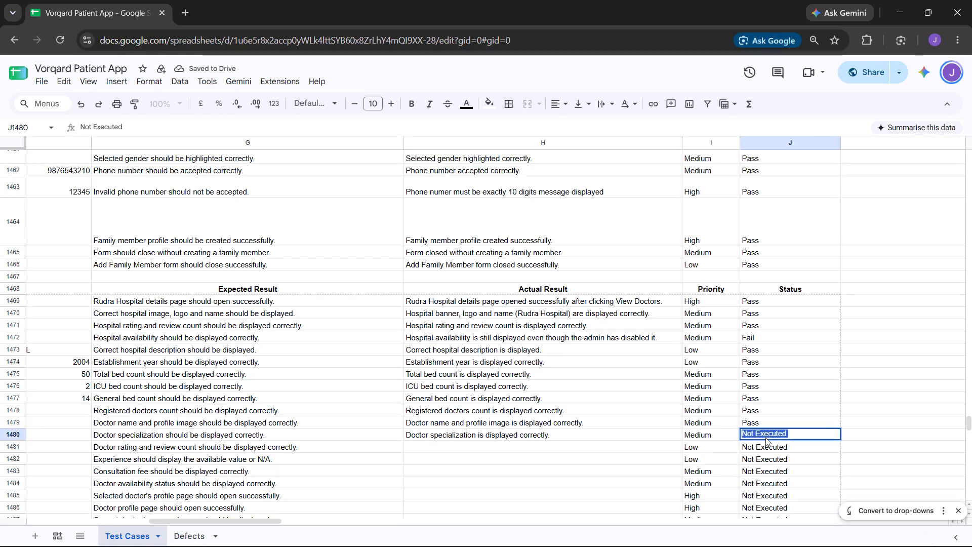
pyautogui.press('BackSpace')
pyautogui.press('p')
pyautogui.press('Return')
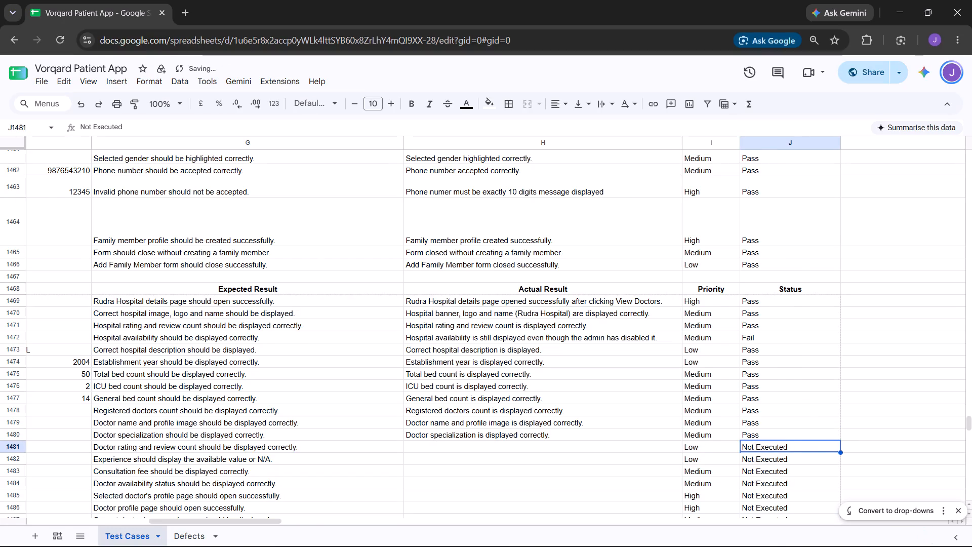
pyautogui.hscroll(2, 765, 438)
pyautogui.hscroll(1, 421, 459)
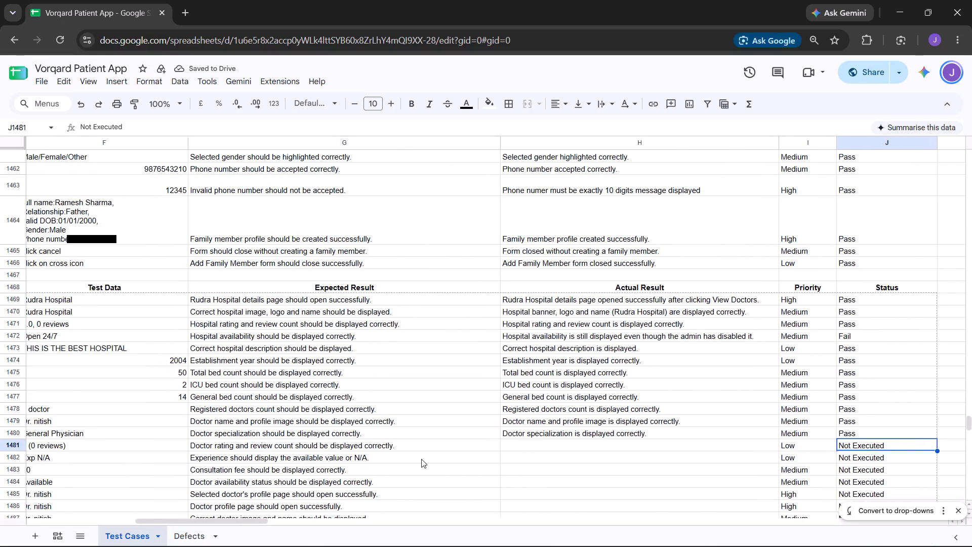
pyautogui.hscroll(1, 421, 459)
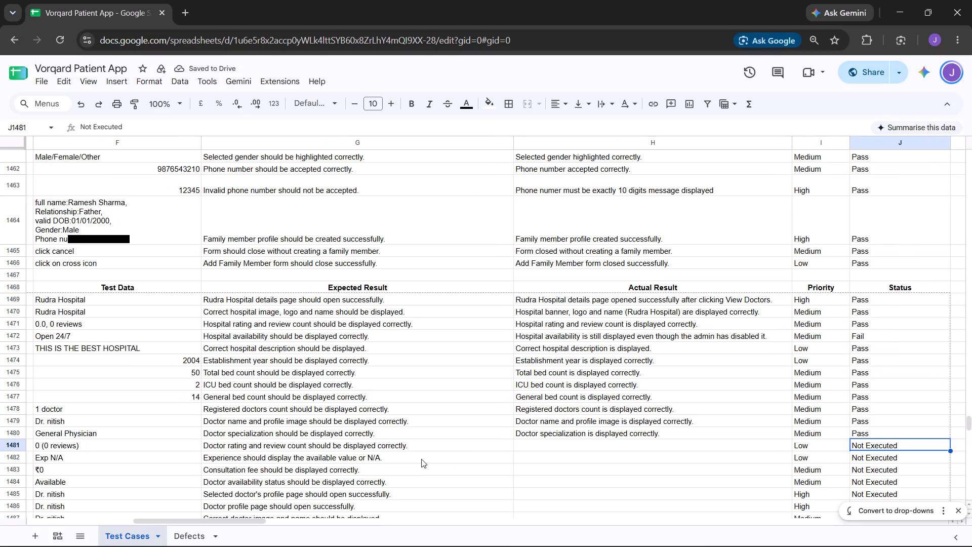
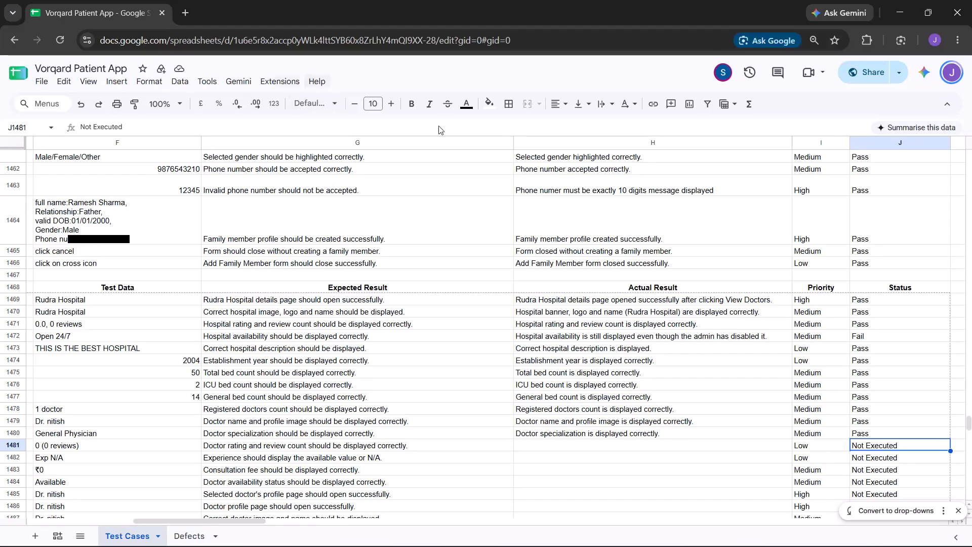
# Jump to the other collaborator's current position in the test case sheet.
pyautogui.doubleClick(724, 66)
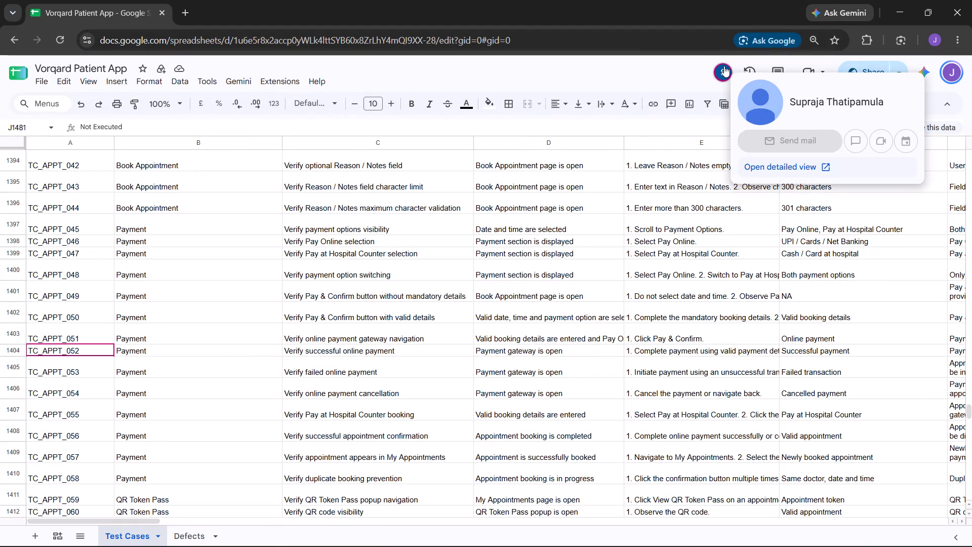
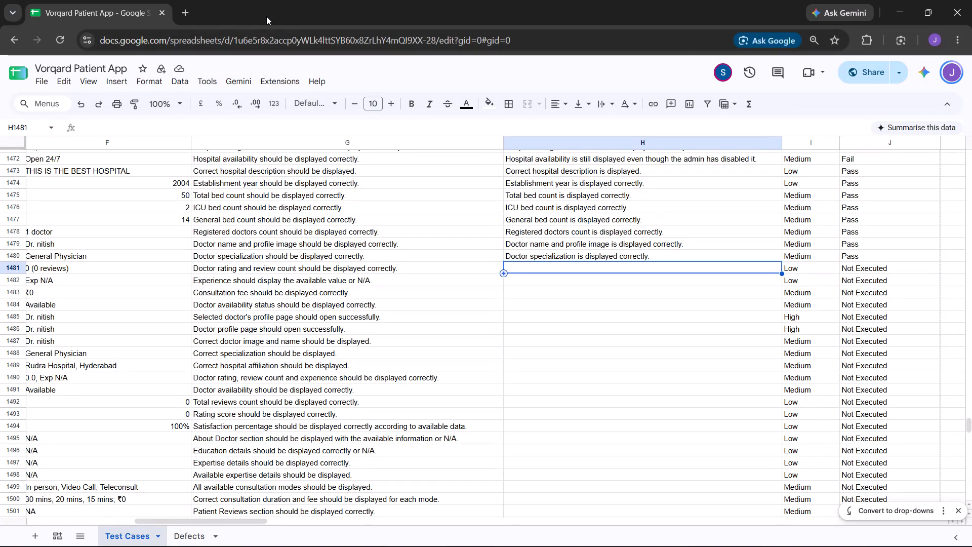
# Search Google for "human temp in c" in a separate page, read the body temperature overview, and return to the test case sheet.
pyautogui.click(194, 10)
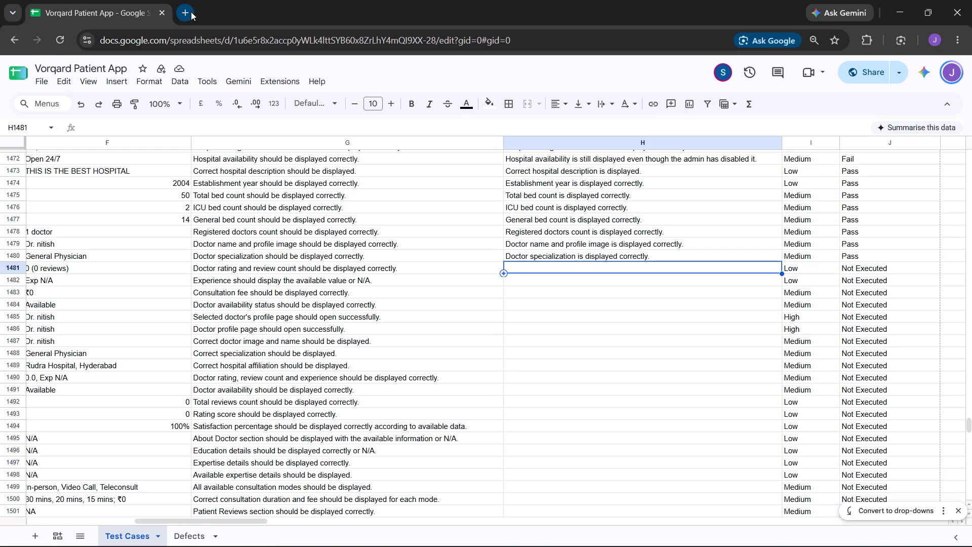
pyautogui.click(191, 12)
pyautogui.write('human temp')
pyautogui.press('space')
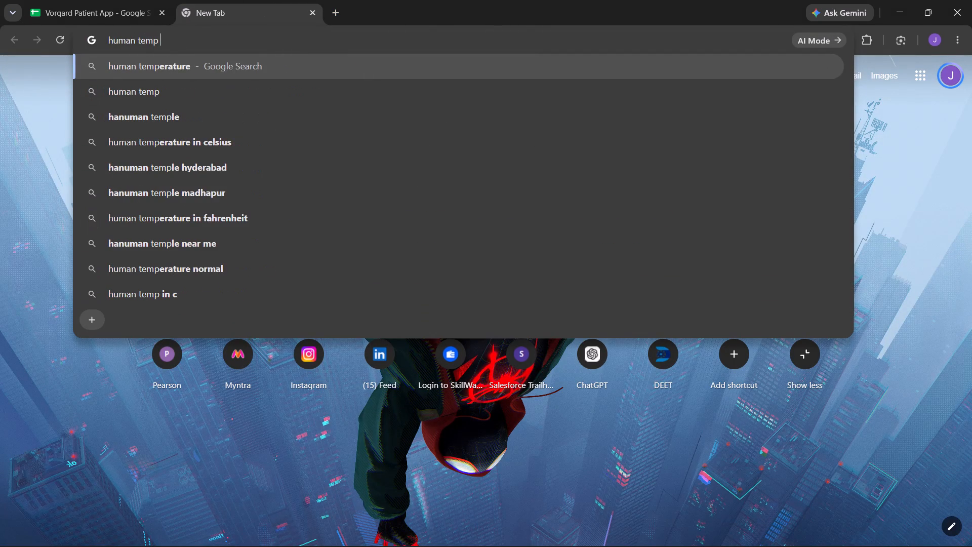
pyautogui.press('Down')
pyautogui.press('Return')
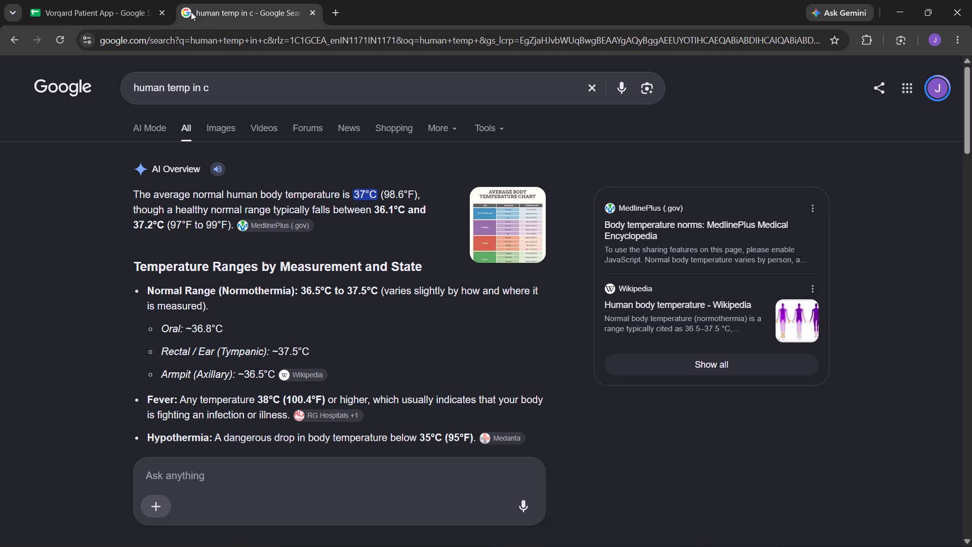
pyautogui.click(123, 0)
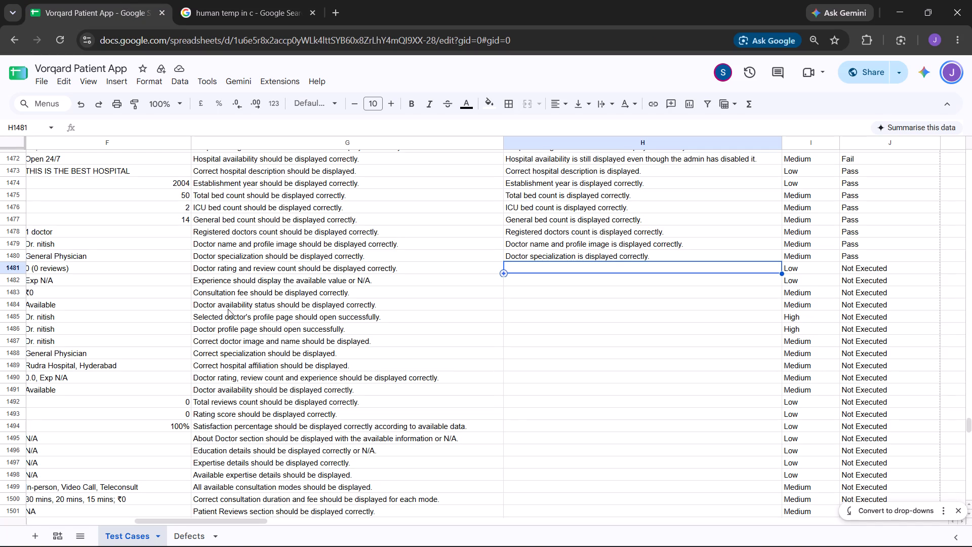
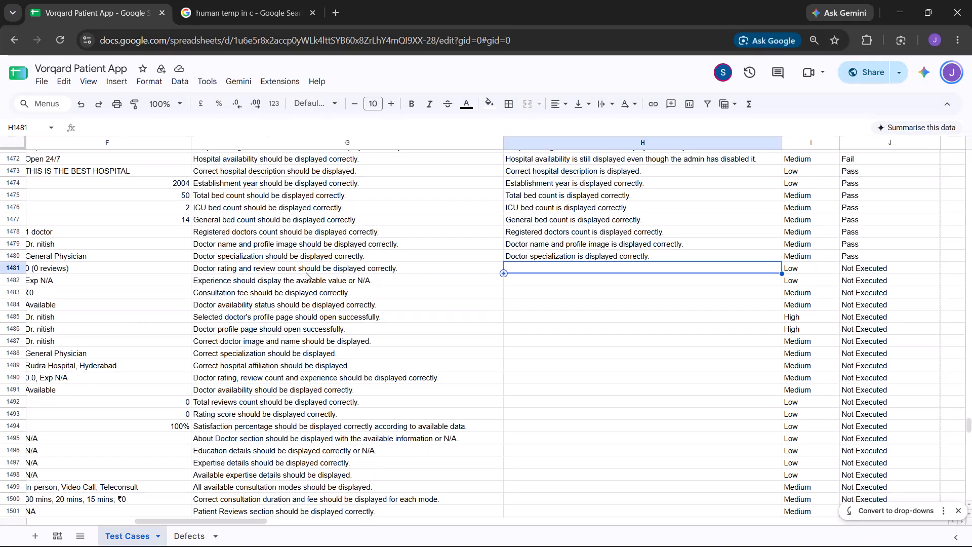
# Fill row 1481's actual result from its expected result, reworded as "Doctor rating and review count is displayed correctly.".
pyautogui.doubleClick(298, 268)
pyautogui.hotkey('ctrl', 'a')
pyautogui.hotkey('ctrl', 'c')
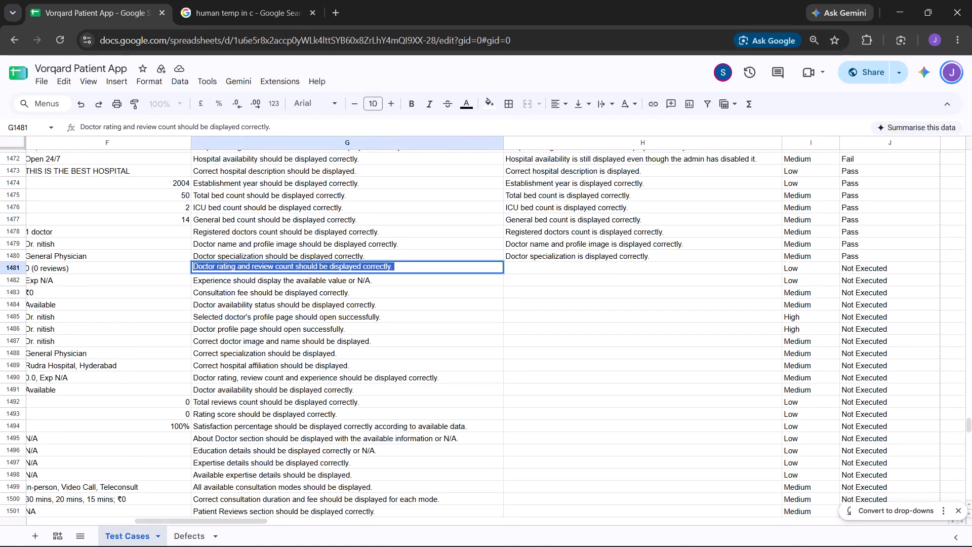
pyautogui.doubleClick(533, 270)
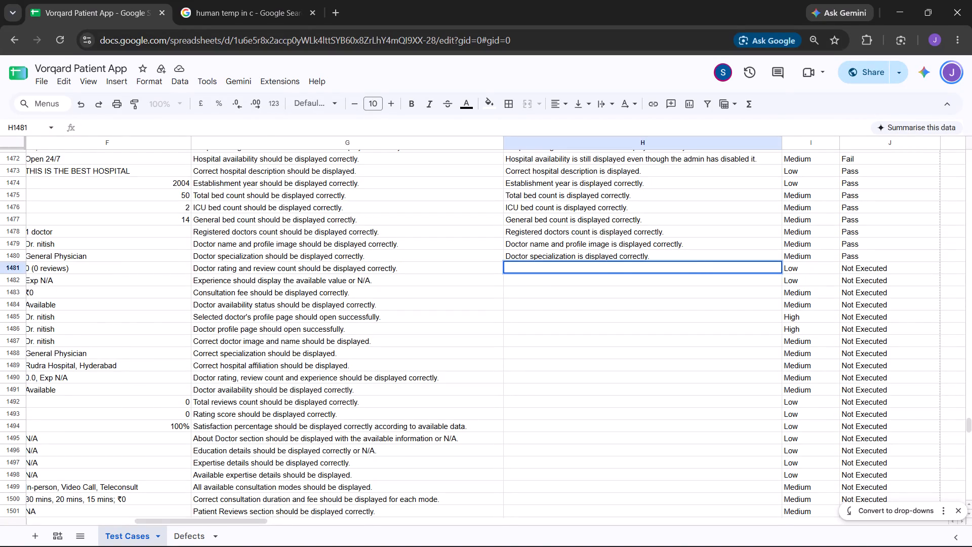
pyautogui.hotkey('ctrl', 'v')
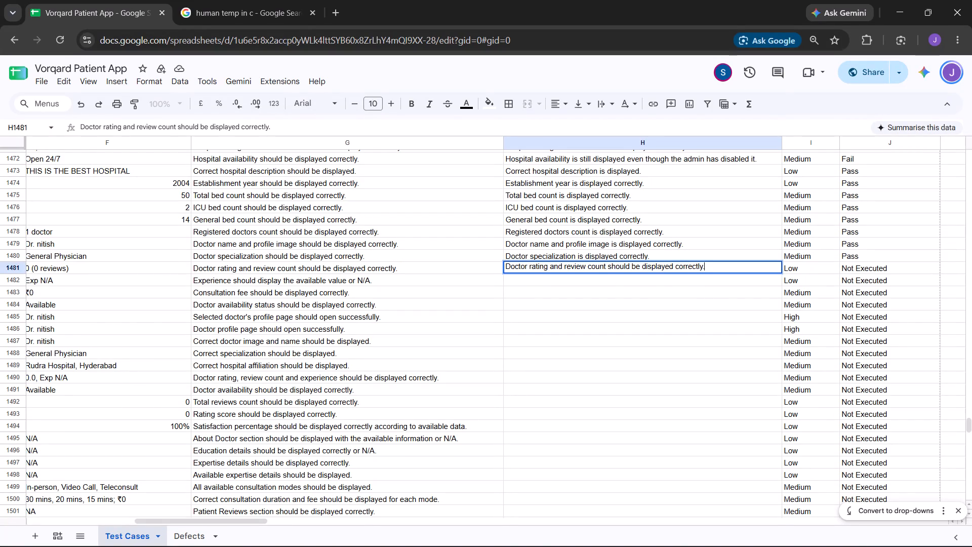
pyautogui.click(641, 267)
pyautogui.press('BackSpace')
pyautogui.press('BackSpace')
pyautogui.press('BackSpace')
pyautogui.press('BackSpace')
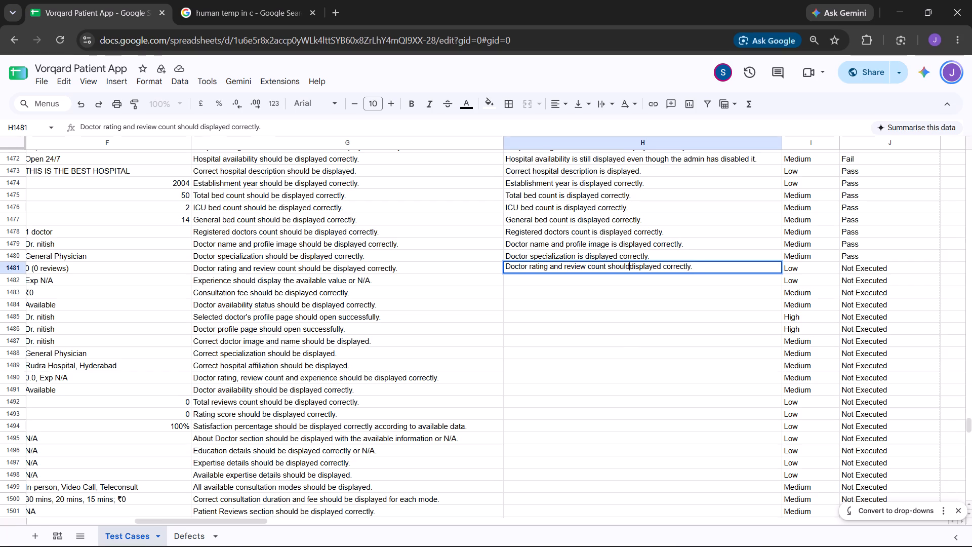
pyautogui.press('BackSpace')
pyautogui.press('BackSpace')
pyautogui.press('BackSpace')
pyautogui.press('BackSpace')
pyautogui.press('BackSpace')
pyautogui.press('BackSpace')
pyautogui.write('is')
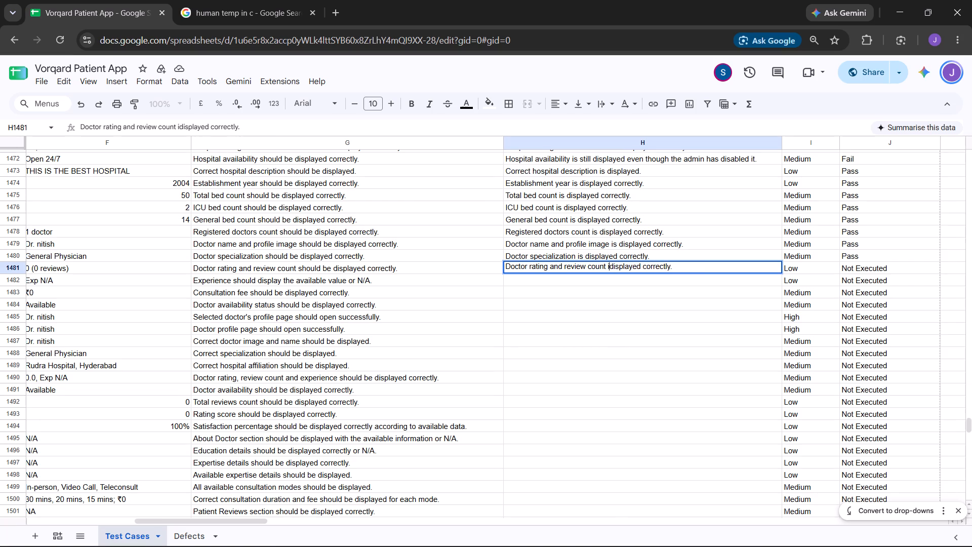
pyautogui.press('space')
pyautogui.click(643, 278)
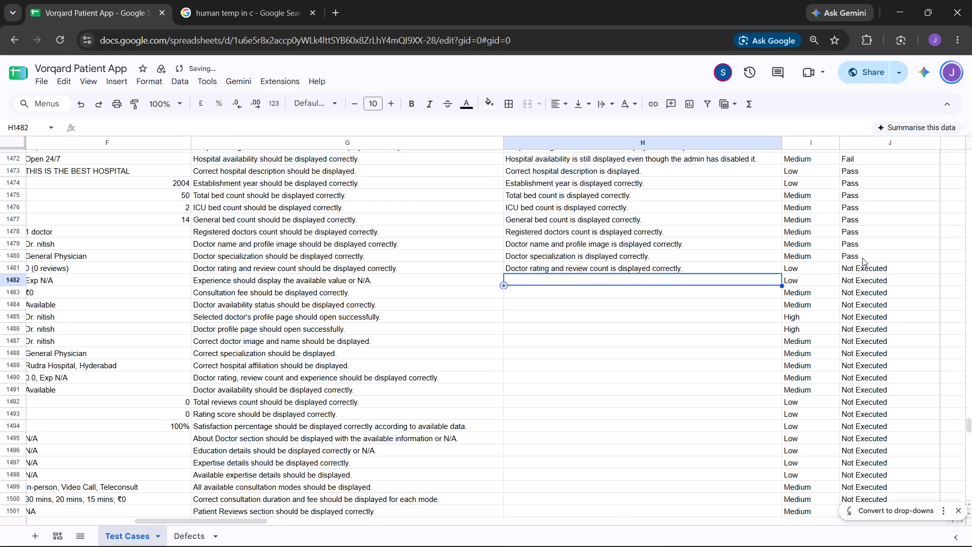
# Set the status of the doctor rating and review test case in row 1481 to Pass.
pyautogui.doubleClick(862, 263)
pyautogui.hotkey('ctrl', 'a')
pyautogui.press('BackSpace')
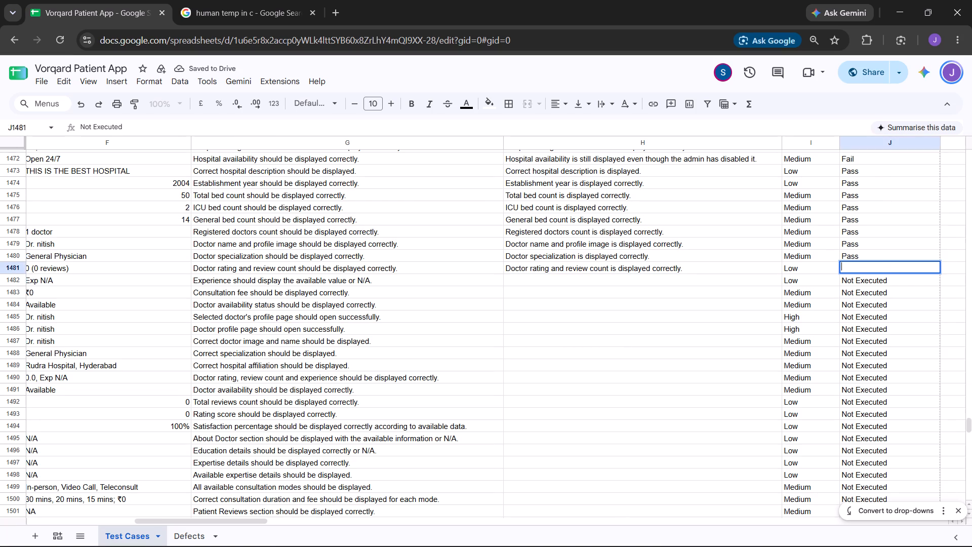
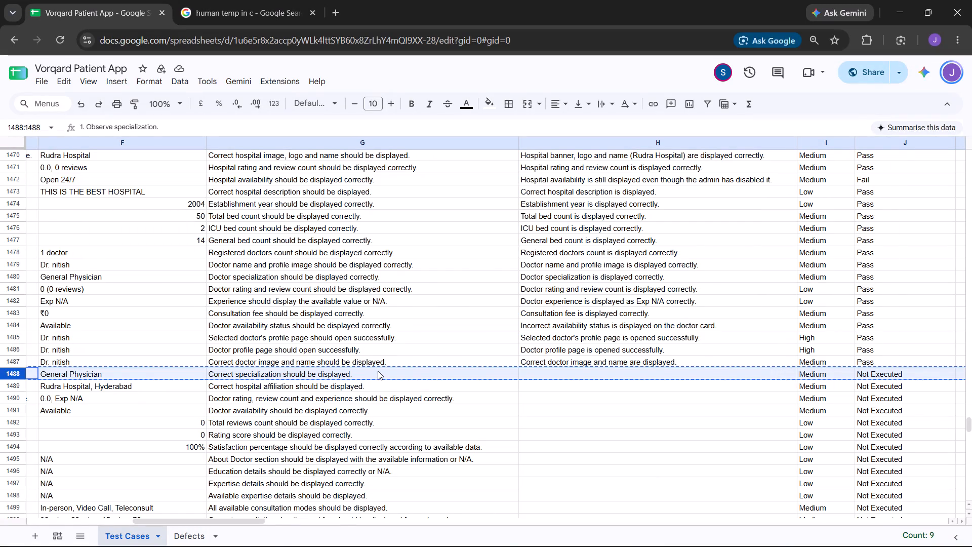
# Copy row 1488's expected result into its actual result cell and reword it as "Correct specialization is displayed.".
pyautogui.doubleClick(378, 371)
pyautogui.hotkey('ctrl', 'a')
pyautogui.hotkey('ctrl', 'c')
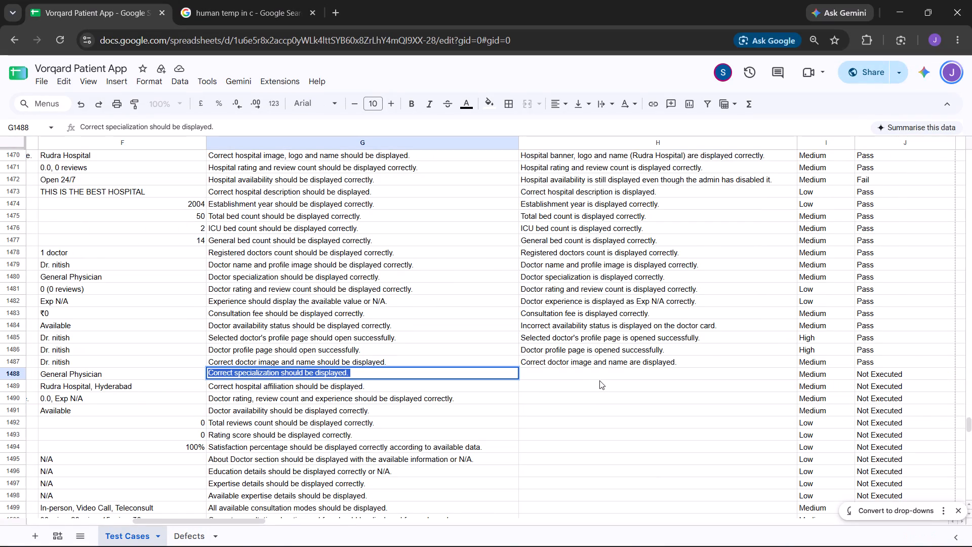
pyautogui.doubleClick(591, 375)
pyautogui.hotkey('ctrl', 'v')
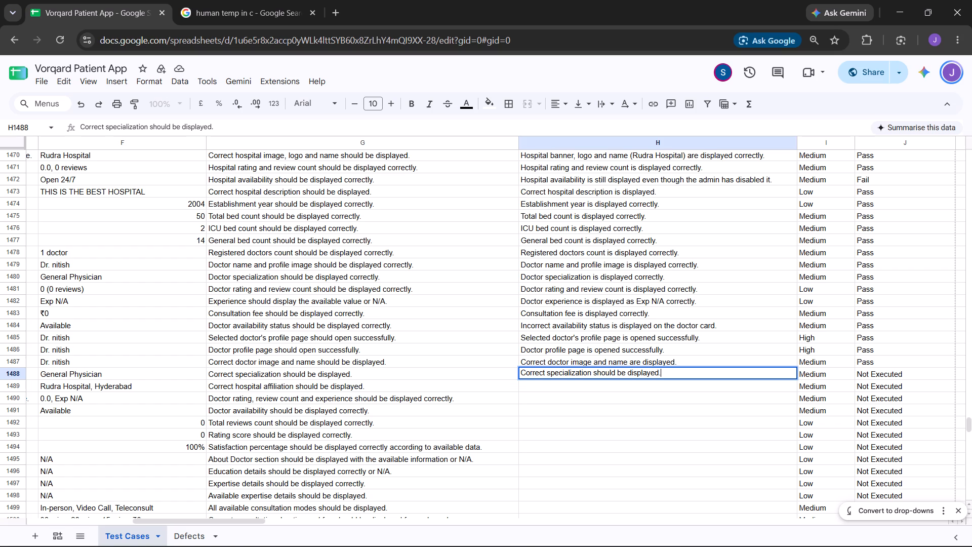
pyautogui.click(625, 373)
pyautogui.press('BackSpace')
pyautogui.press('BackSpace')
pyautogui.press('BackSpace')
pyautogui.press('BackSpace')
pyautogui.press('BackSpace')
pyautogui.press('BackSpace')
pyautogui.press('BackSpace')
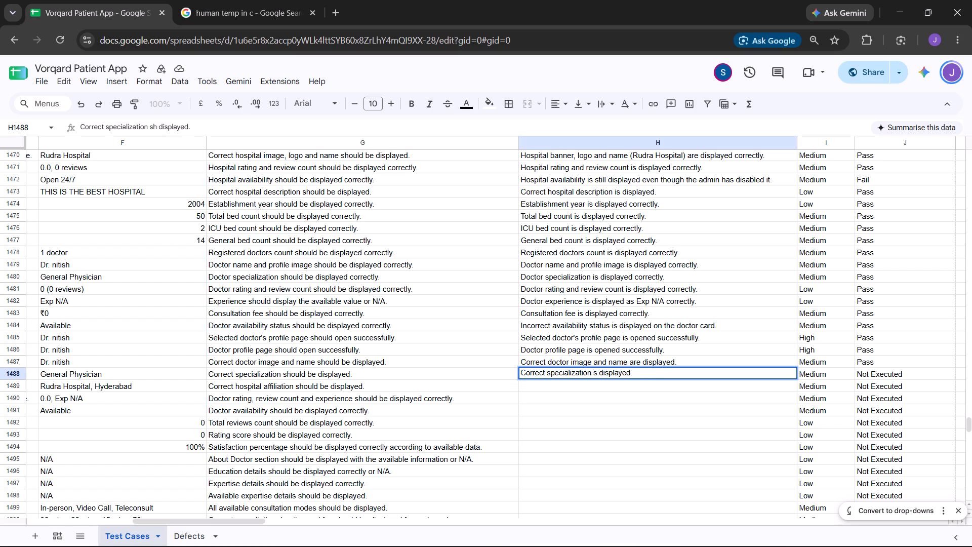
pyautogui.press('BackSpace')
pyautogui.press('BackSpace')
pyautogui.write('is')
# Set the status of test case row 1488, the doctor specialization check, to Pass.
pyautogui.doubleClick(866, 376)
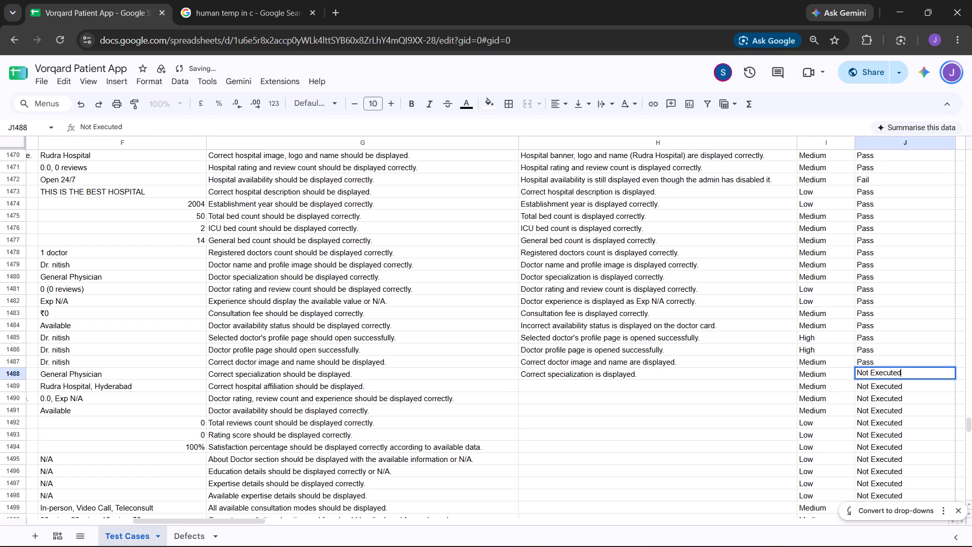
pyautogui.hotkey('ctrl', 'a')
pyautogui.press('BackSpace')
pyautogui.press('p')
pyautogui.press('Return')
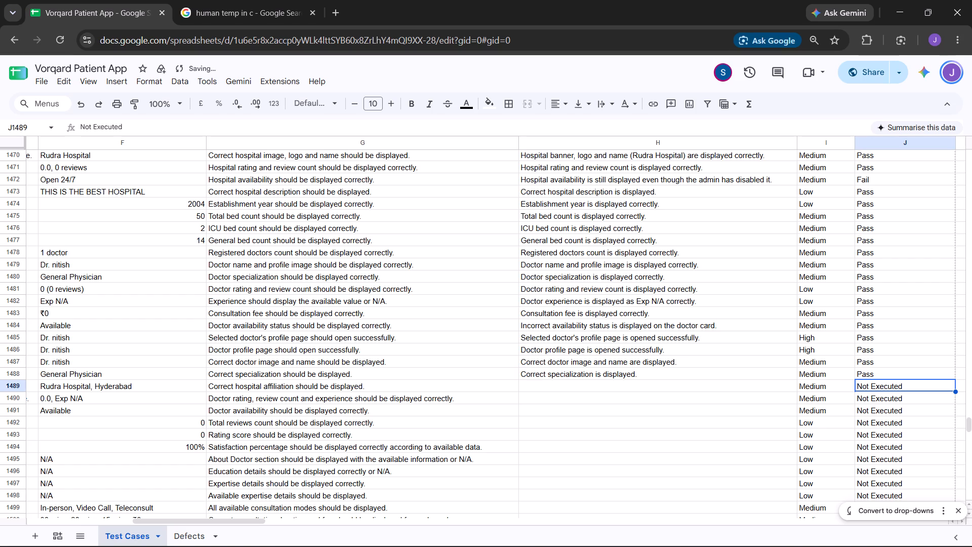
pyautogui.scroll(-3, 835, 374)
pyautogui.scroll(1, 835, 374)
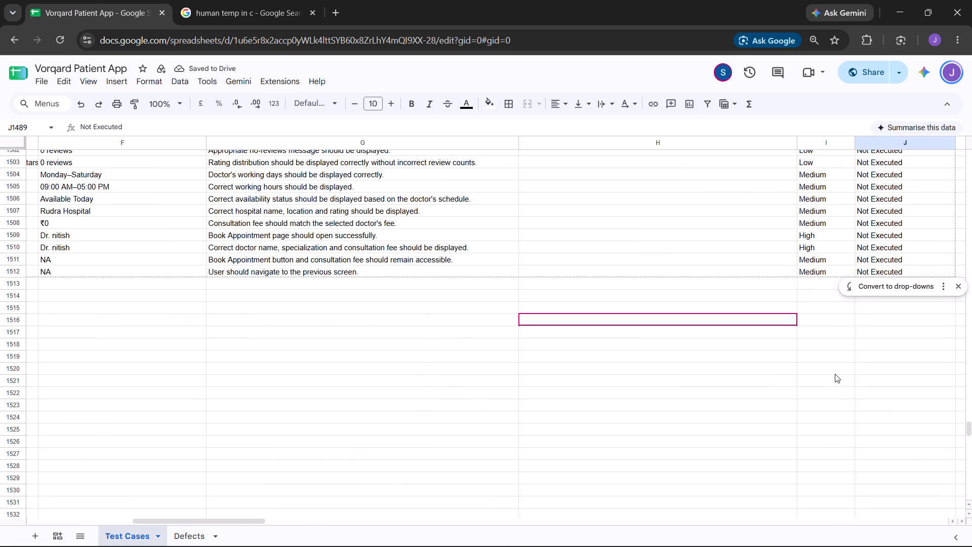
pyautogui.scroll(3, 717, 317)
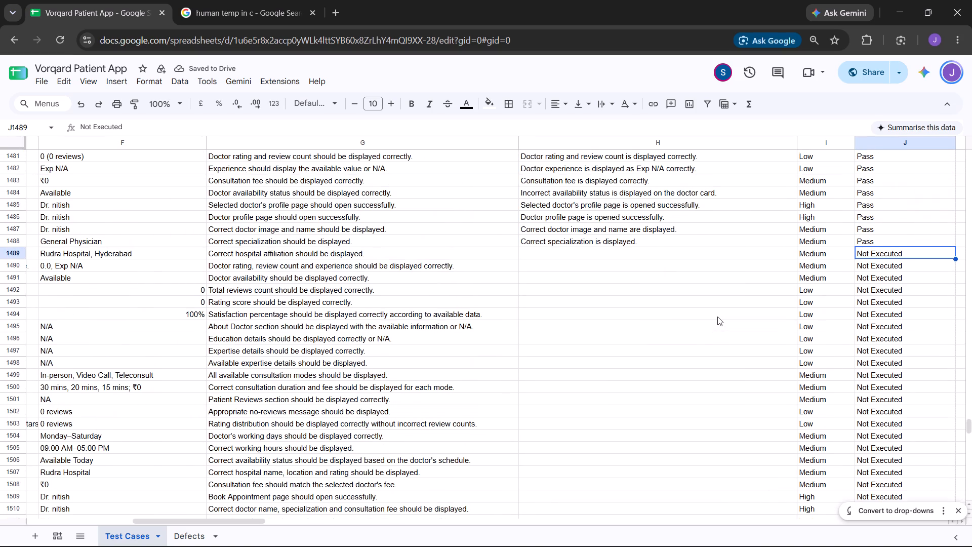
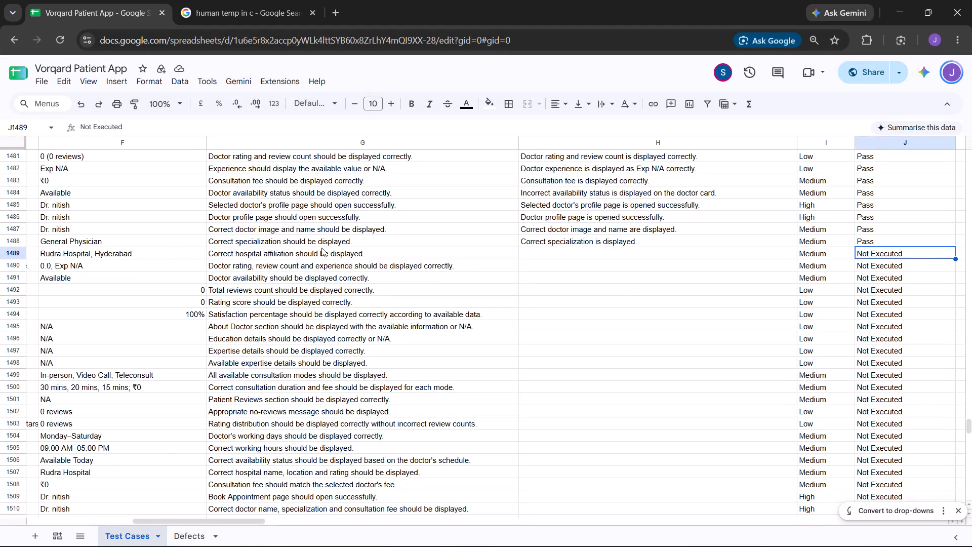
# Copy row 1489's expected result into its actual result cell and reword it as "Correct hospital affiliation is displayed.".
pyautogui.doubleClick(354, 253)
pyautogui.hotkey('ctrl', 'a')
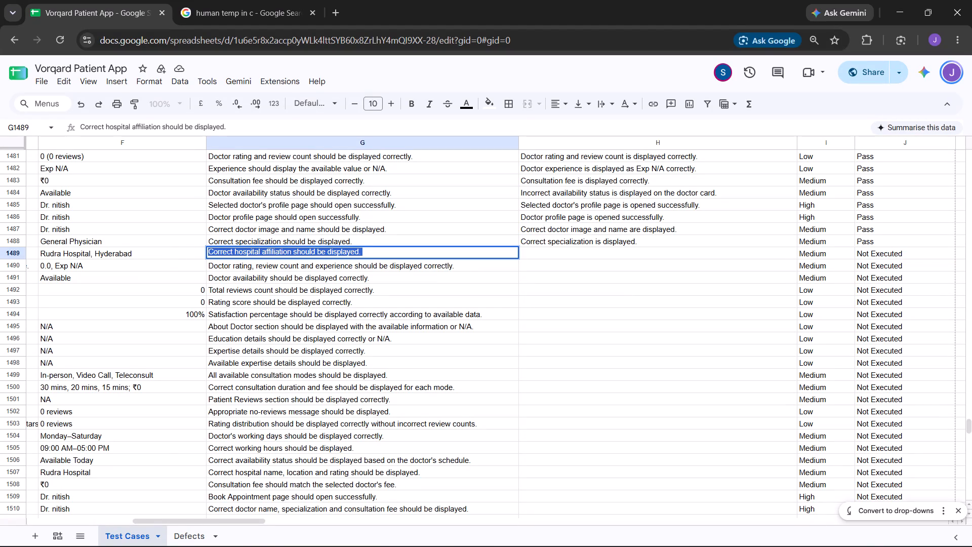
pyautogui.hotkey('ctrl', 'c')
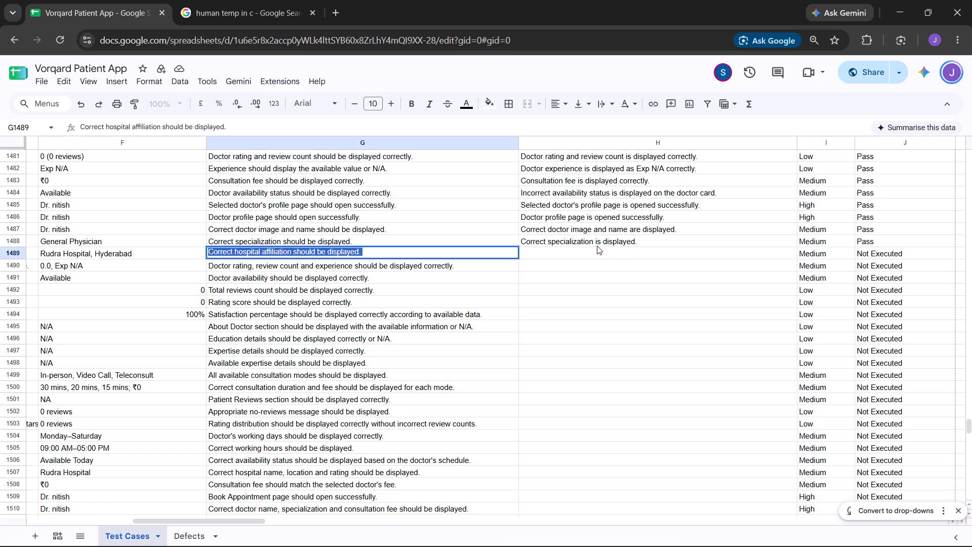
pyautogui.click(594, 247)
pyautogui.doubleClick(362, 254)
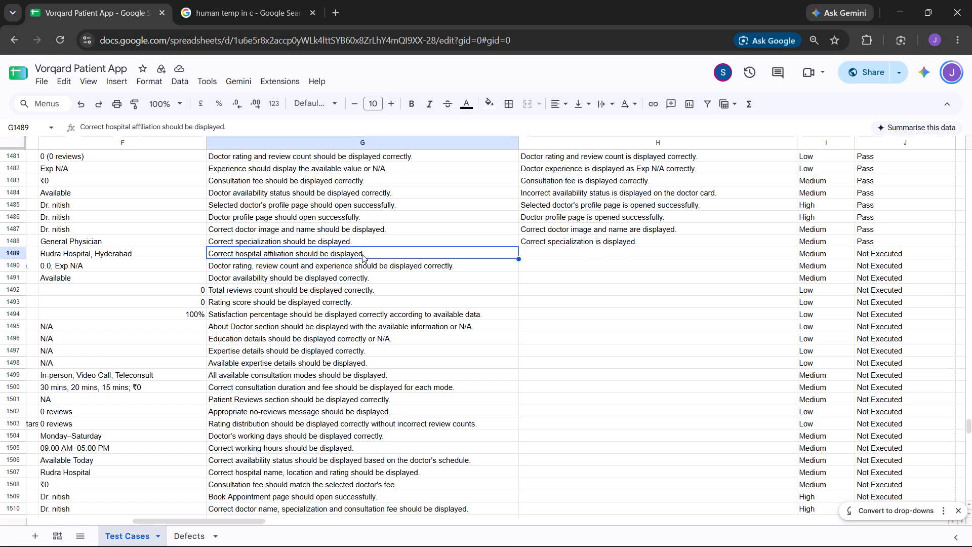
# Copy row 1489's expected result into its actual result cell and reword it as "Correct hospital affiliation is displayed.".
pyautogui.hotkey('ctrl', 'a')
pyautogui.hotkey('ctrl', 'c')
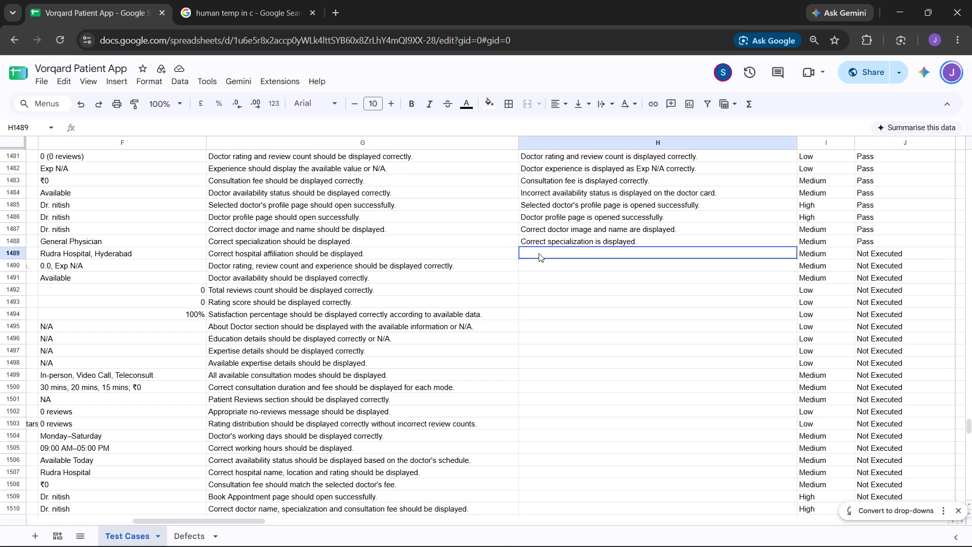
pyautogui.doubleClick(539, 253)
pyautogui.hotkey('ctrl', 'v')
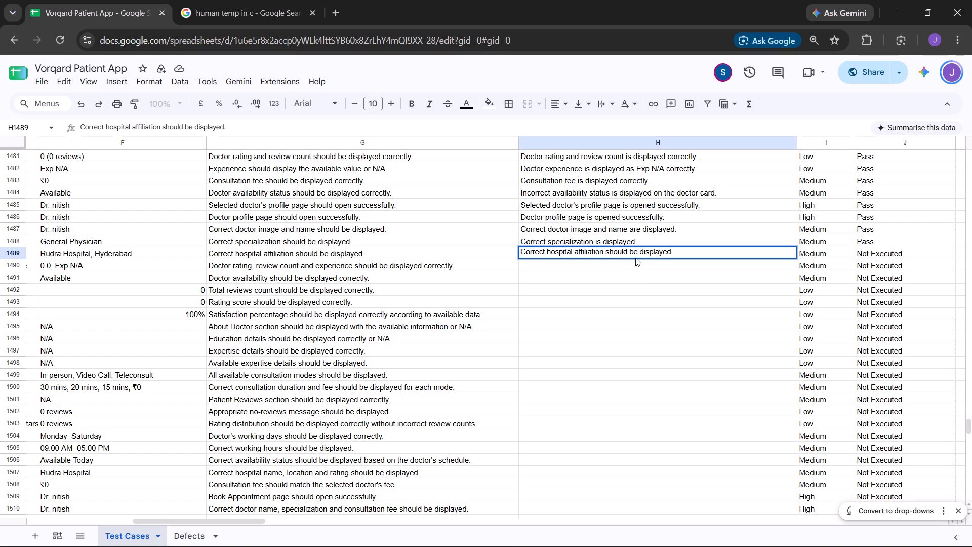
pyautogui.click(637, 249)
pyautogui.press('BackSpace')
pyautogui.press('BackSpace')
pyautogui.press('BackSpace')
pyautogui.press('BackSpace')
pyautogui.press('BackSpace')
pyautogui.press('BackSpace')
pyautogui.press('BackSpace')
pyautogui.press('BackSpace')
pyautogui.press('BackSpace')
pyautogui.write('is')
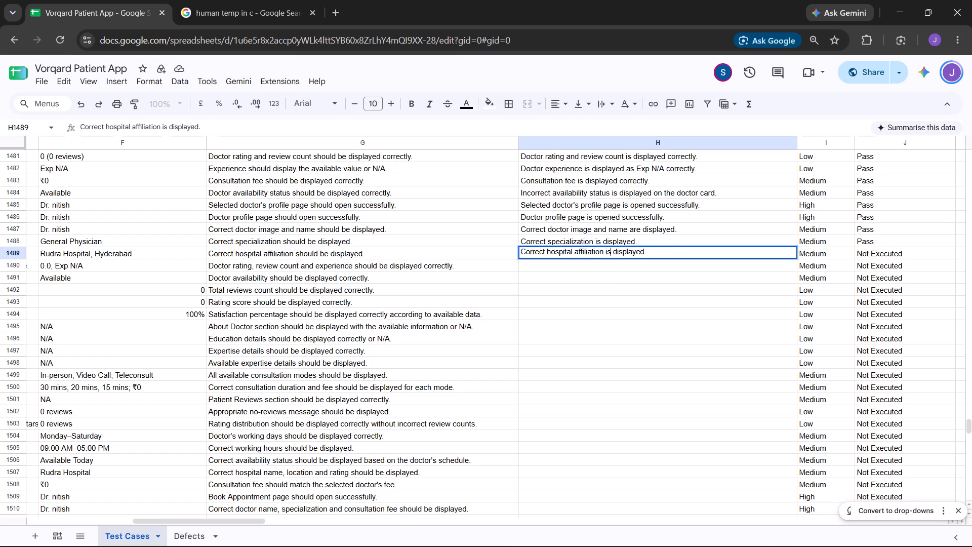
pyautogui.click(643, 267)
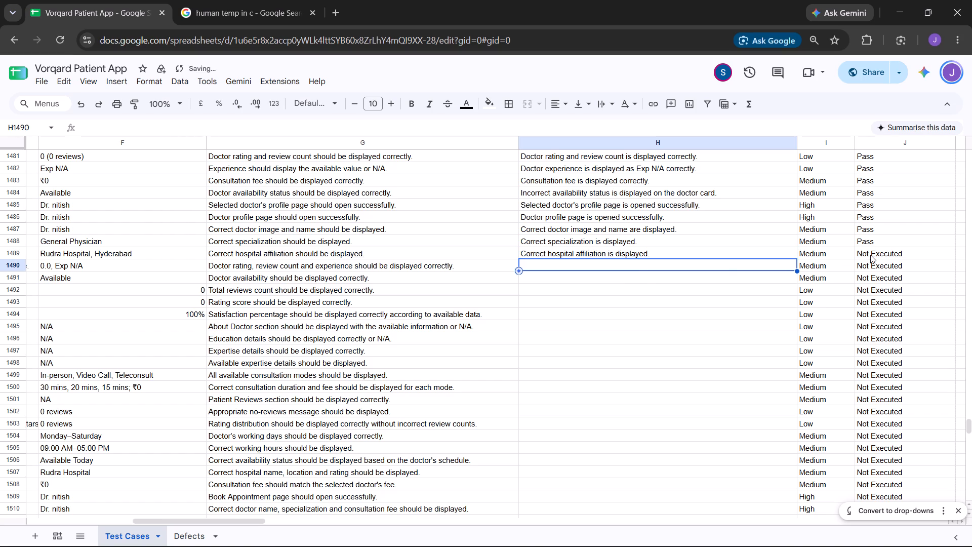
# Set the status of test case row 1489, the hospital affiliation check, to Pass.
pyautogui.doubleClick(870, 255)
pyautogui.hotkey('ctrl', 'a')
pyautogui.press('BackSpace')
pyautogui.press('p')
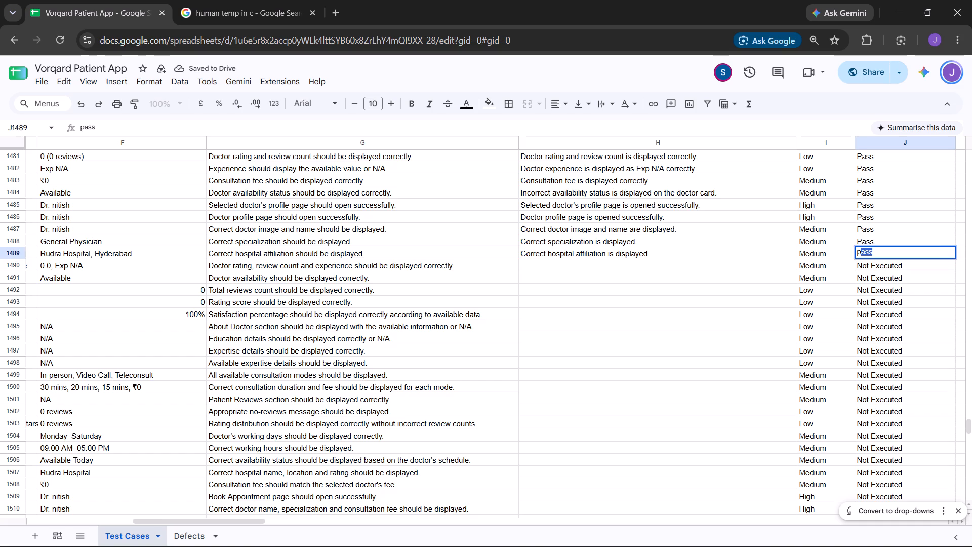
pyautogui.press('Return')
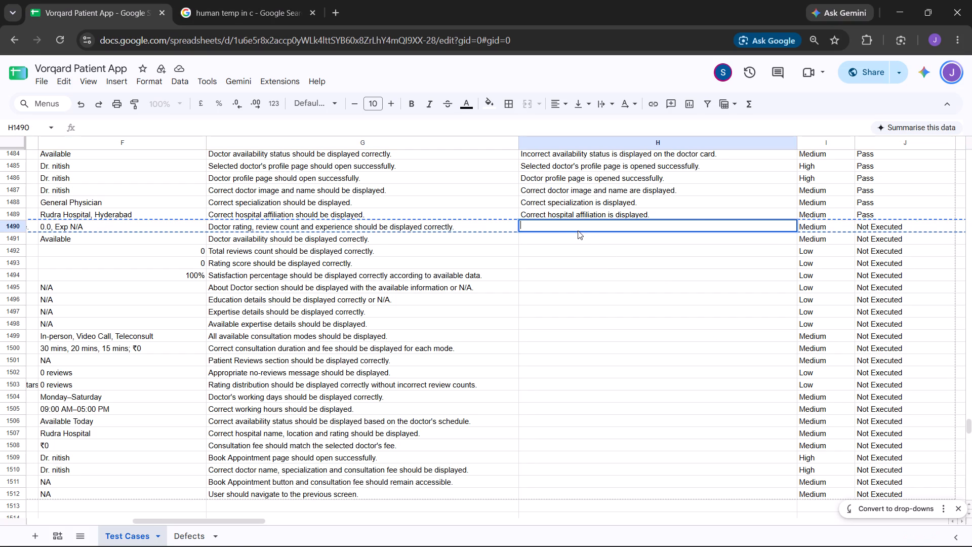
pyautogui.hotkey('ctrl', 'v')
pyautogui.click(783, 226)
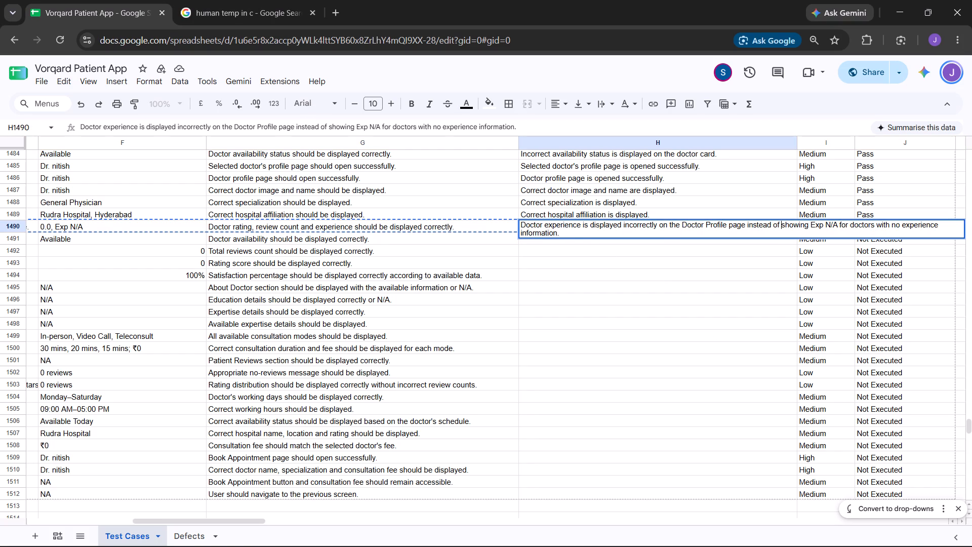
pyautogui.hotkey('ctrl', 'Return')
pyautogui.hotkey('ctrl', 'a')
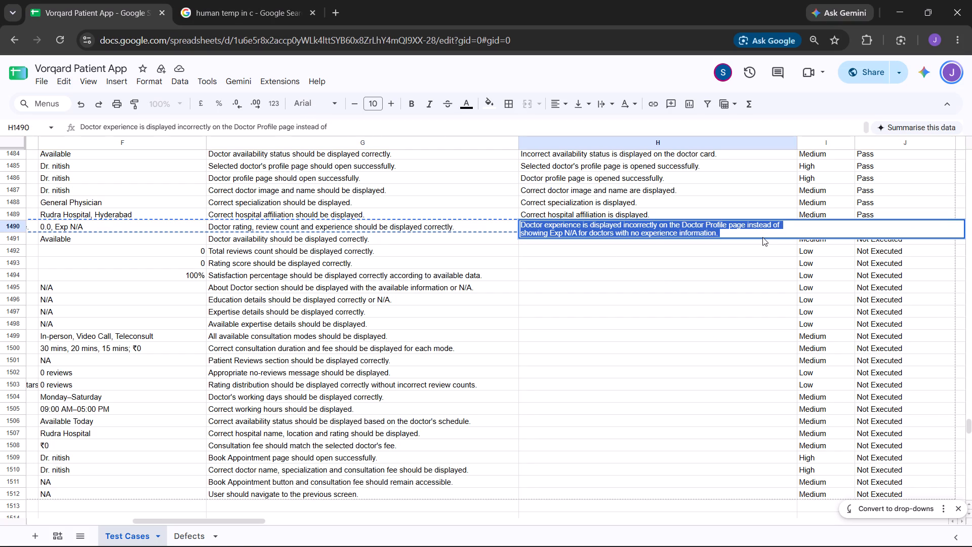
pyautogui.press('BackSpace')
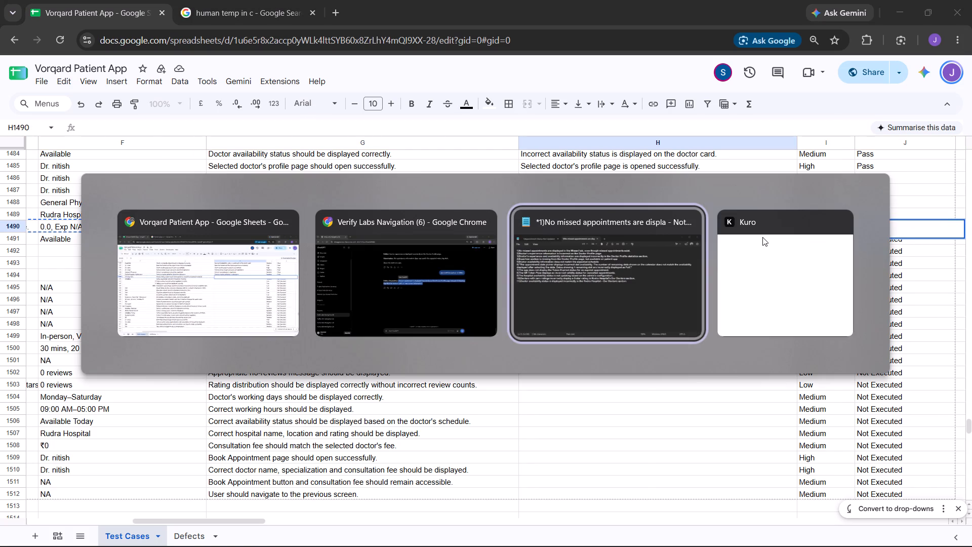
# Switch to the Notepad defect list and add the copied doctor experience defect description as item 12) on a new line.
pyautogui.press('Return')
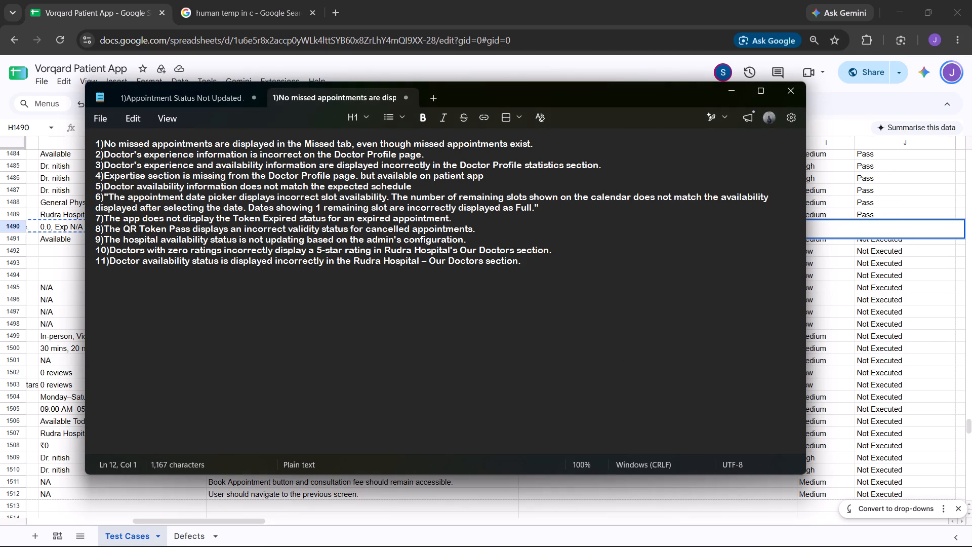
pyautogui.write('12')
pyautogui.hotkey('shift', ')')
pyautogui.hotkey('ctrl', 'v')
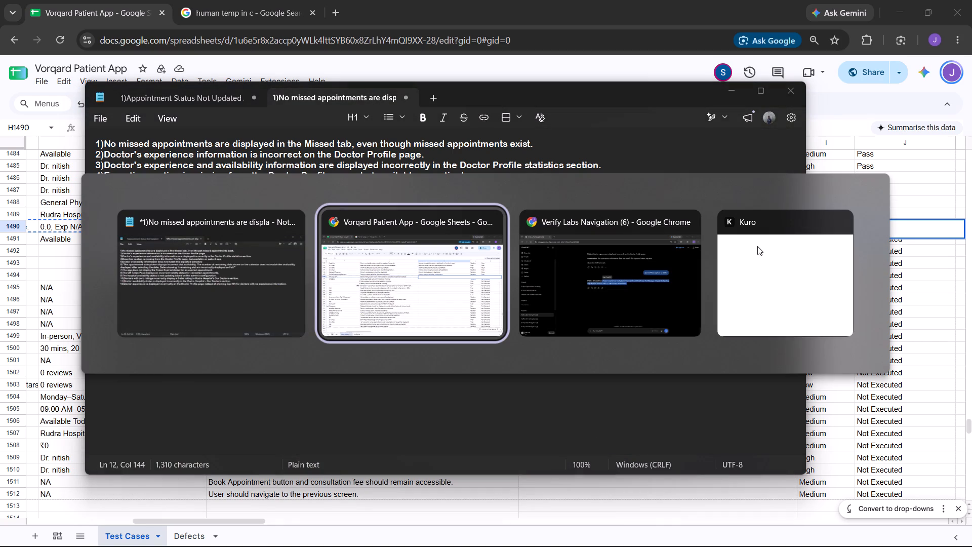
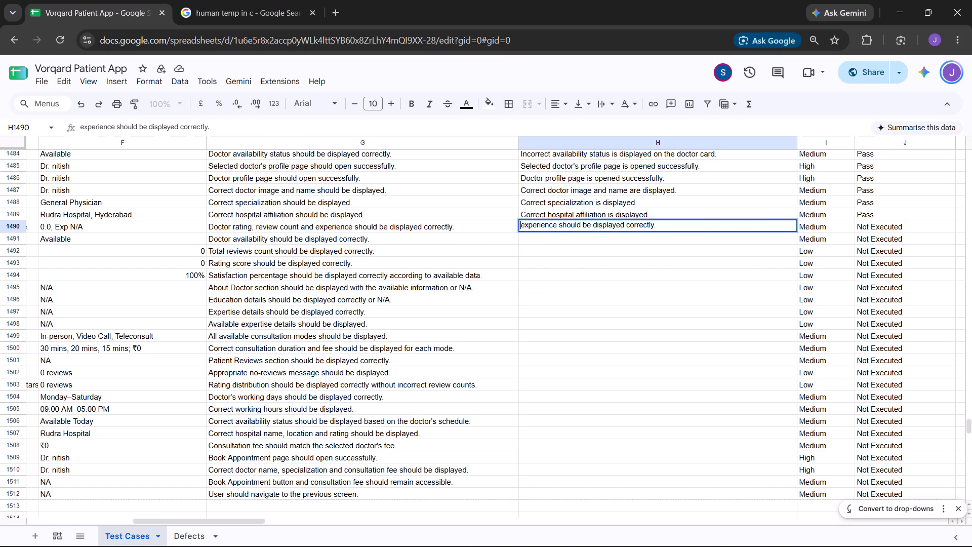
# In the Vorqard Patient App sheet, edit the actual result in H1490 to read "experience is displayed incorrectly.".
pyautogui.click(590, 226)
pyautogui.press('BackSpace')
pyautogui.press('BackSpace')
pyautogui.press('BackSpace')
pyautogui.press('BackSpace')
pyautogui.press('BackSpace')
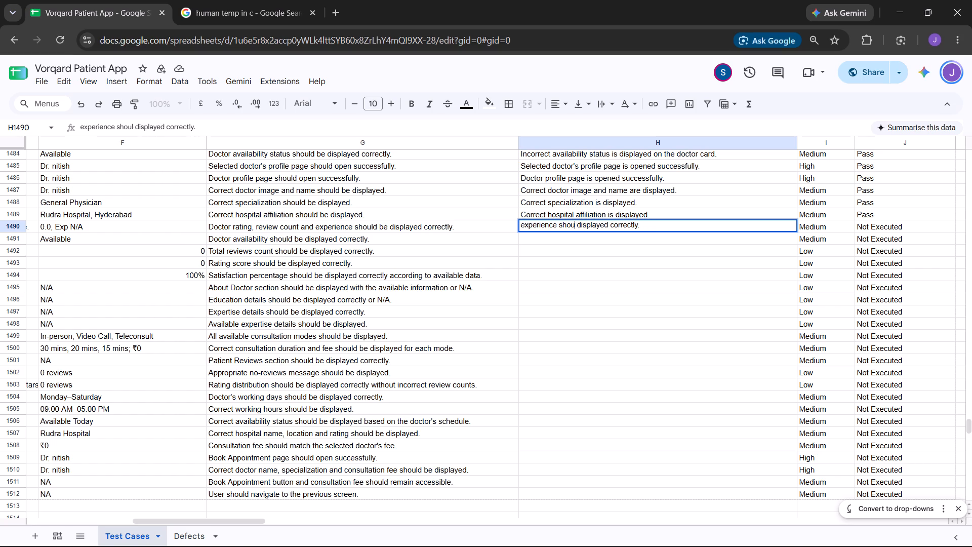
pyautogui.press('BackSpace')
pyautogui.press('BackSpace')
pyautogui.press('BackSpace')
pyautogui.press('BackSpace')
pyautogui.write('is')
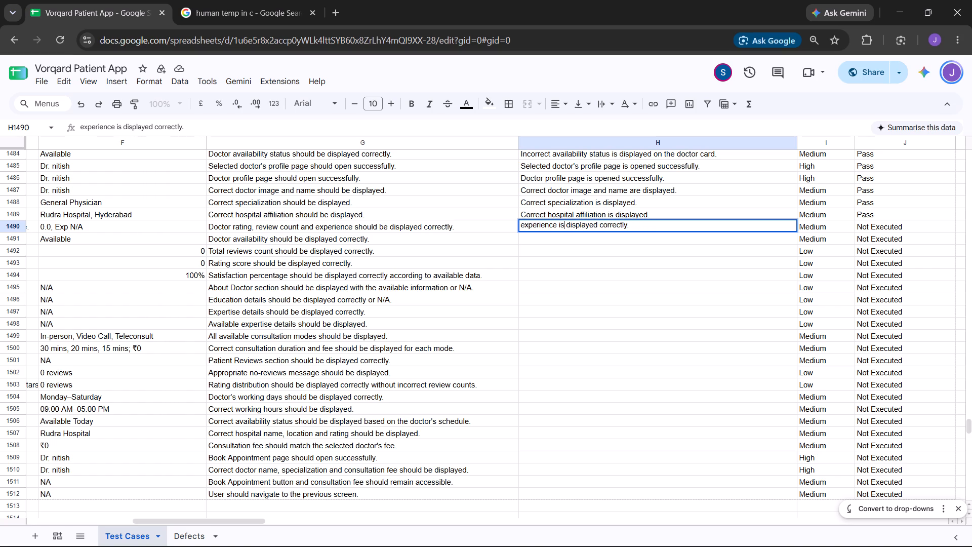
pyautogui.click(600, 226)
pyautogui.press('Right')
pyautogui.write('in')
pyautogui.press('BackSpace')
pyautogui.press('BackSpace')
pyautogui.press('Left')
pyautogui.write('in')
# Set the status of row 1490 in column J to Fail.
pyautogui.doubleClick(864, 229)
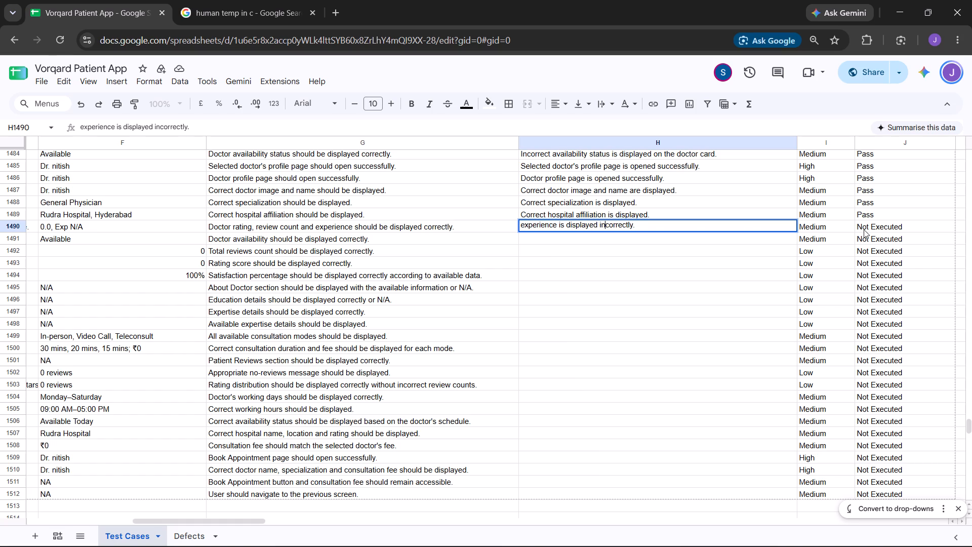
pyautogui.hotkey('ctrl', 'a')
pyautogui.press('BackSpace')
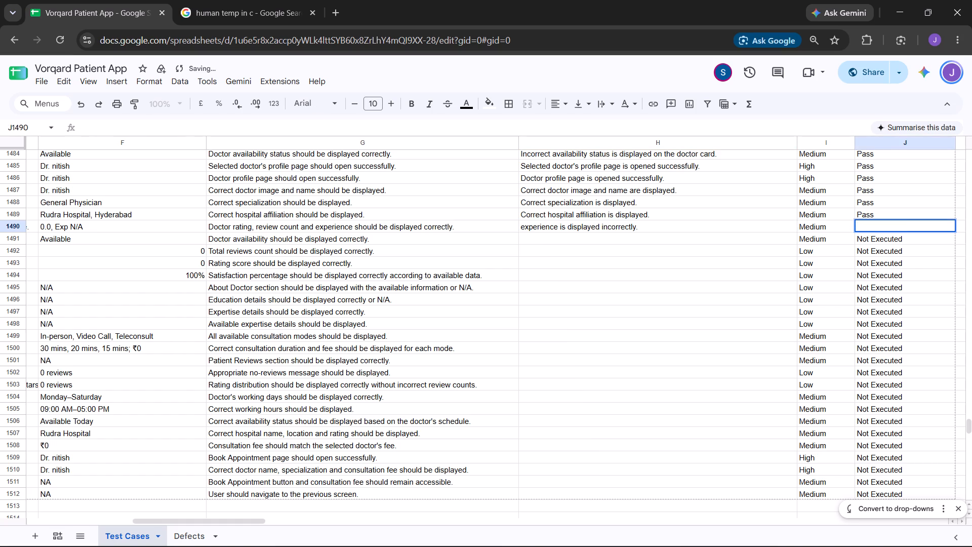
pyautogui.press('Return')
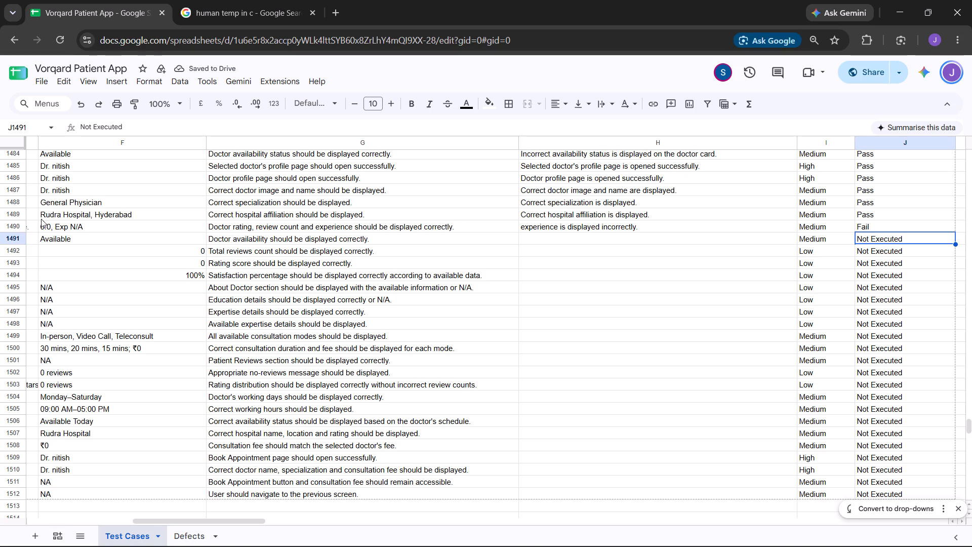
pyautogui.click(19, 235)
pyautogui.hotkey('ctrl', 'c')
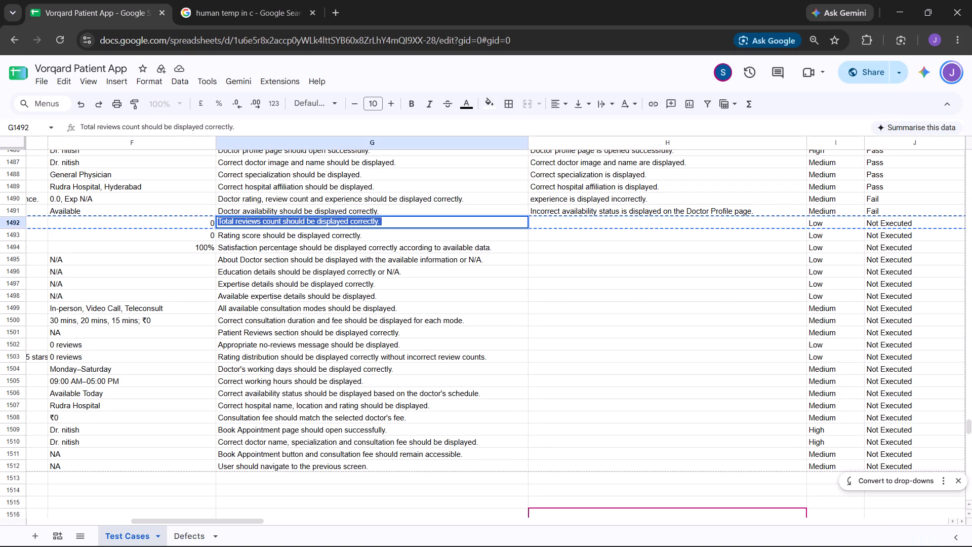
pyautogui.hotkey('ctrl', 'c')
pyautogui.doubleClick(548, 227)
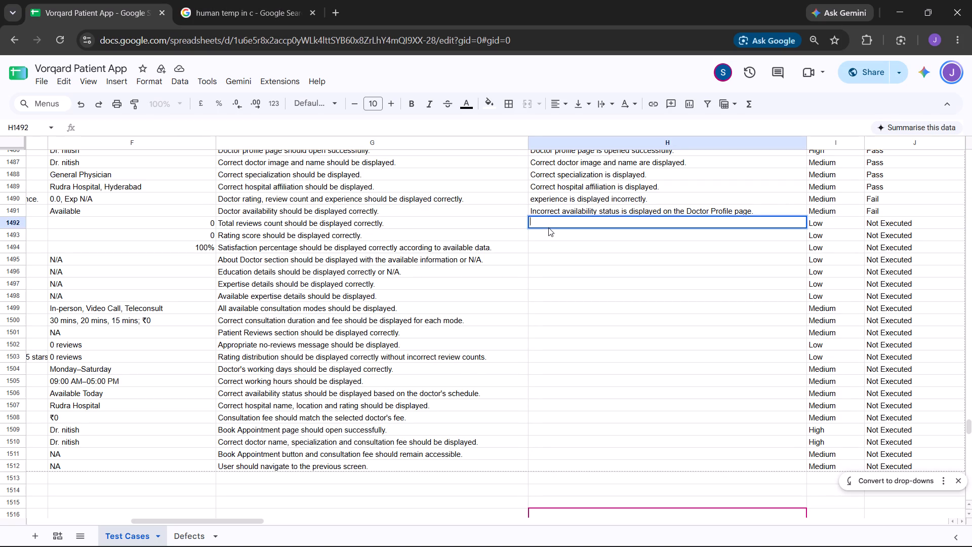
pyautogui.hotkey('ctrl', 'v')
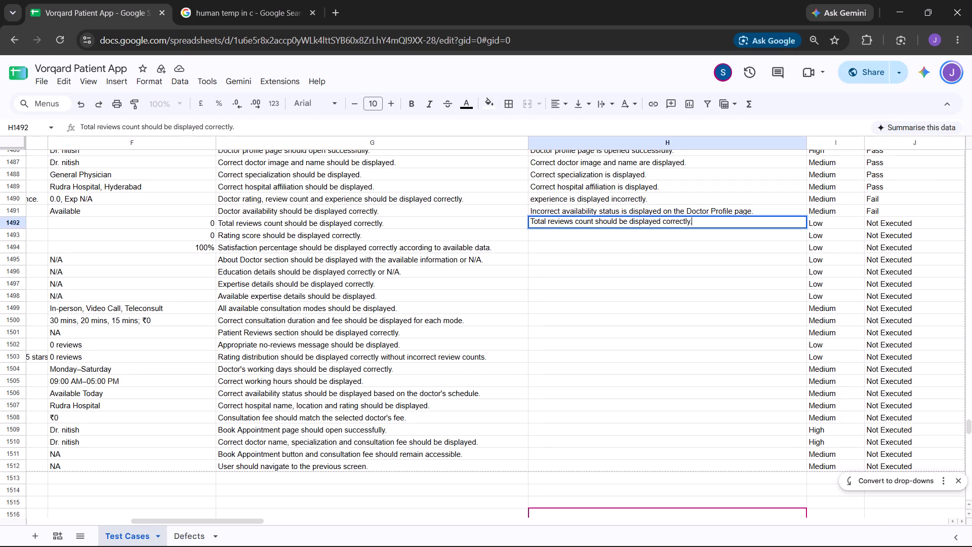
pyautogui.click(627, 222)
pyautogui.press('BackSpace')
pyautogui.press('BackSpace')
pyautogui.press('BackSpace')
pyautogui.press('BackSpace')
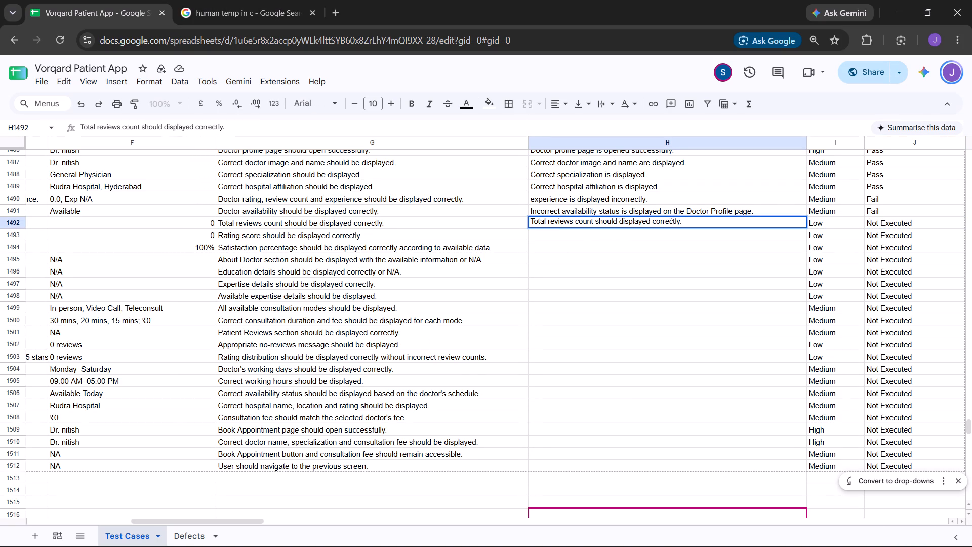
pyautogui.press('BackSpace')
pyautogui.press('BackSpace')
pyautogui.press('BackSpace')
pyautogui.press('BackSpace')
pyautogui.press('BackSpace')
pyautogui.write('IS')
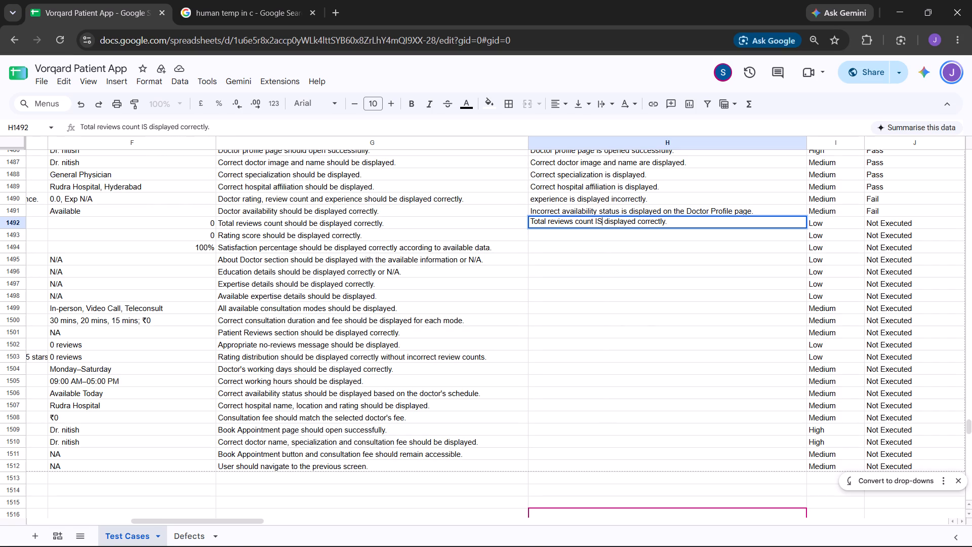
pyautogui.press('BackSpace')
pyautogui.press('BackSpace')
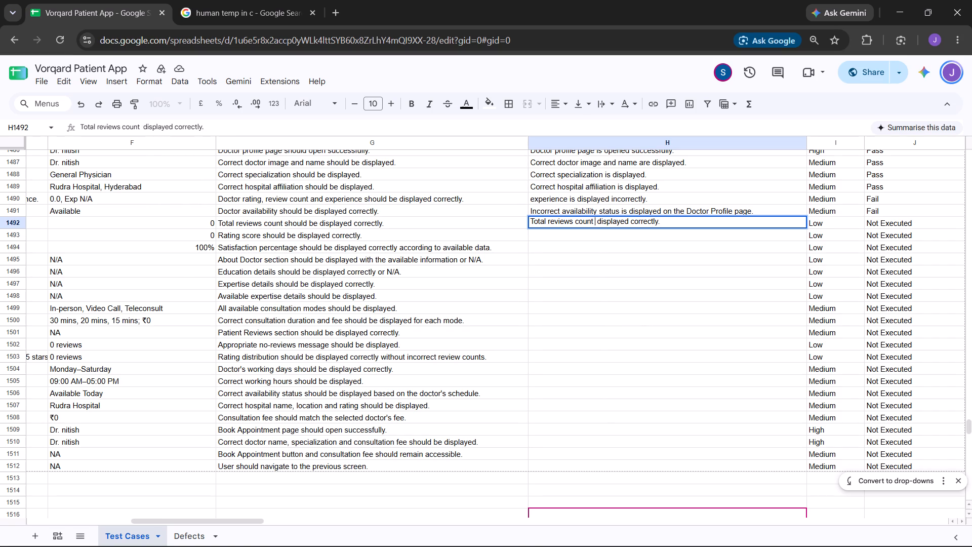
pyautogui.write('is')
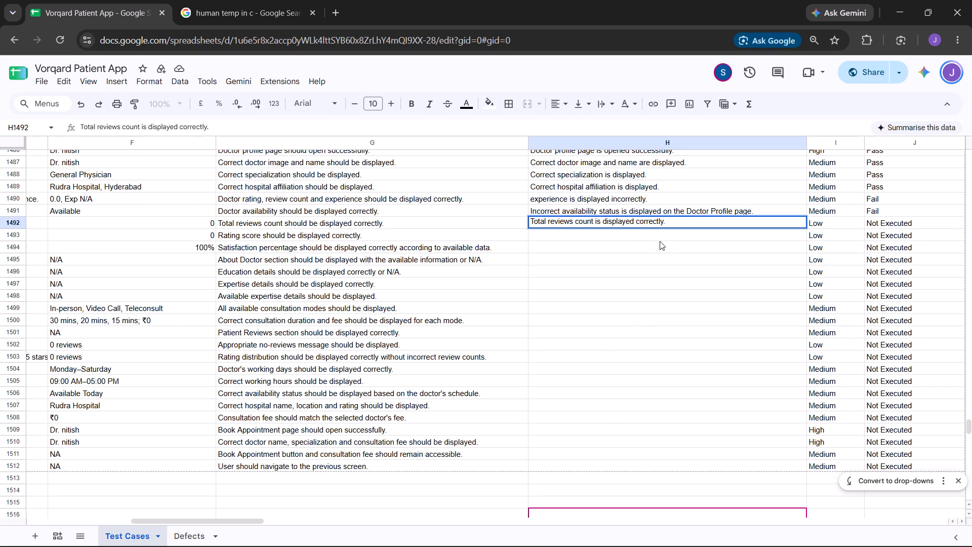
pyautogui.click(663, 243)
# Set the status of row 1492 in column J to Fail.
pyautogui.doubleClick(896, 221)
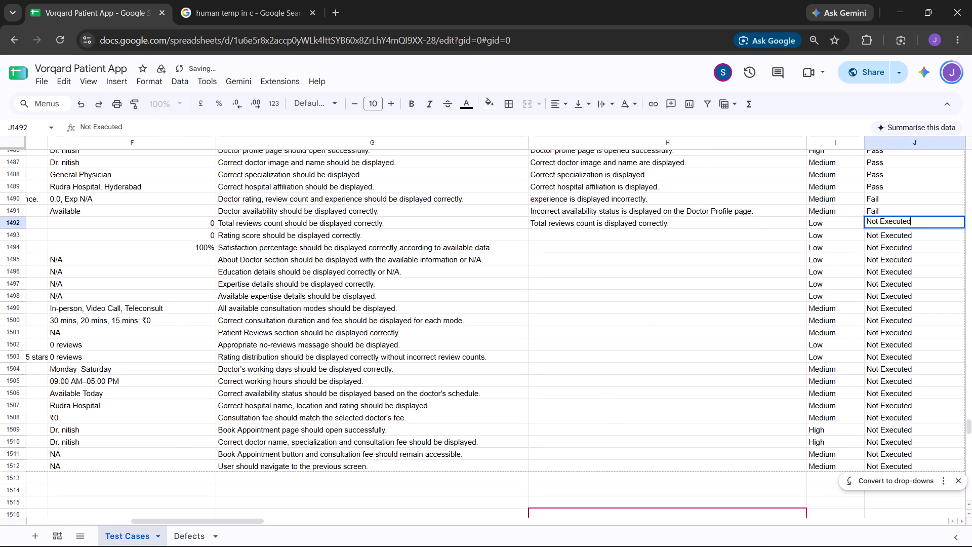
pyautogui.hotkey('ctrl', 's')
pyautogui.hotkey('ctrl', 'a')
pyautogui.click(896, 221)
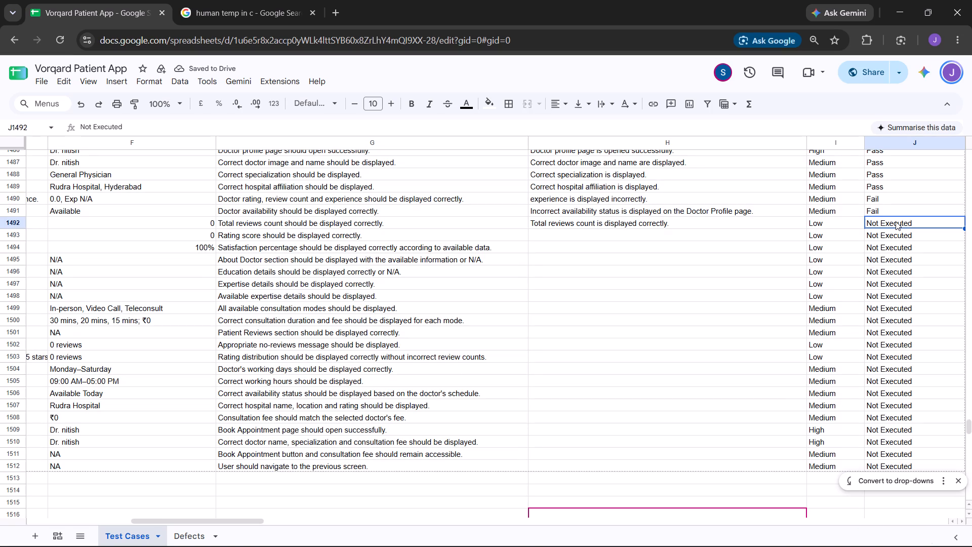
pyautogui.doubleClick(896, 221)
pyautogui.hotkey('ctrl', 'a')
pyautogui.press('BackSpace')
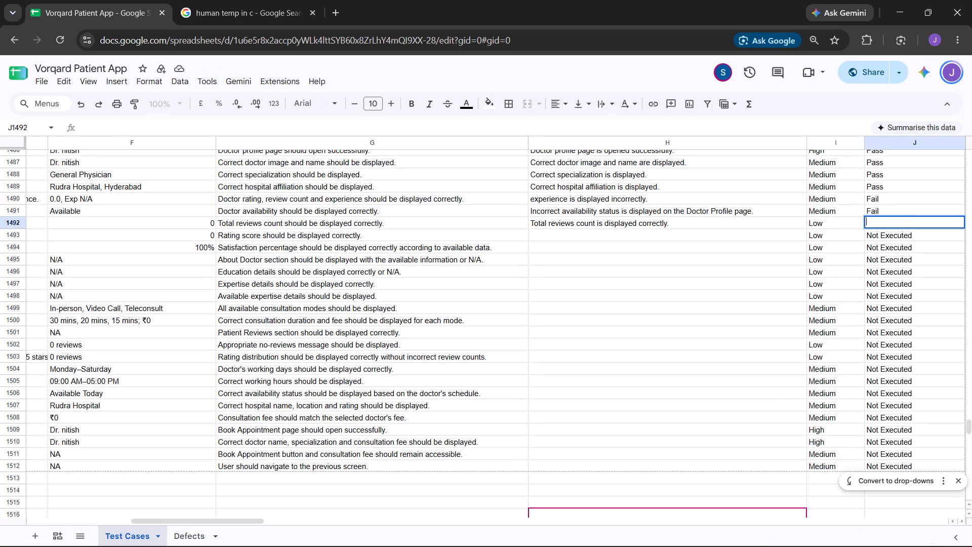
pyautogui.press('f')
pyautogui.press('Return')
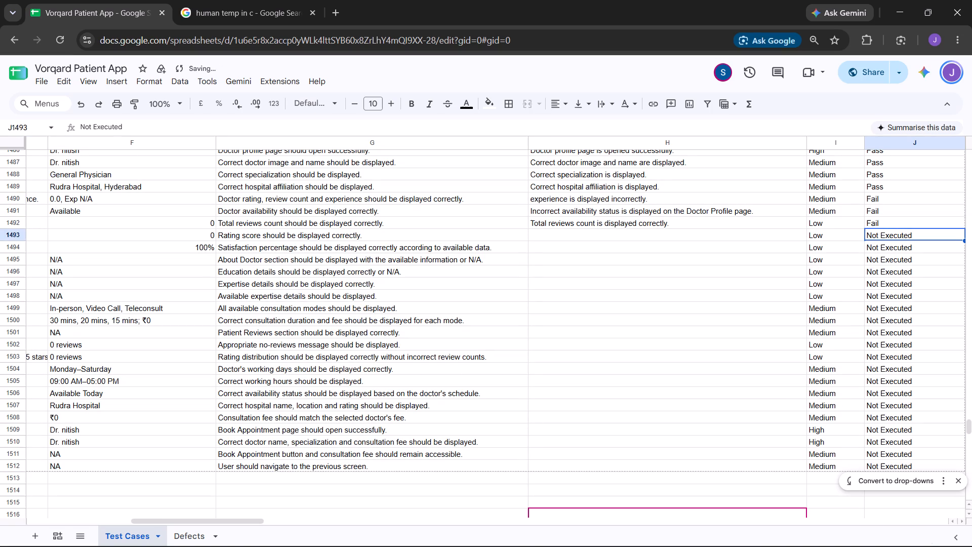
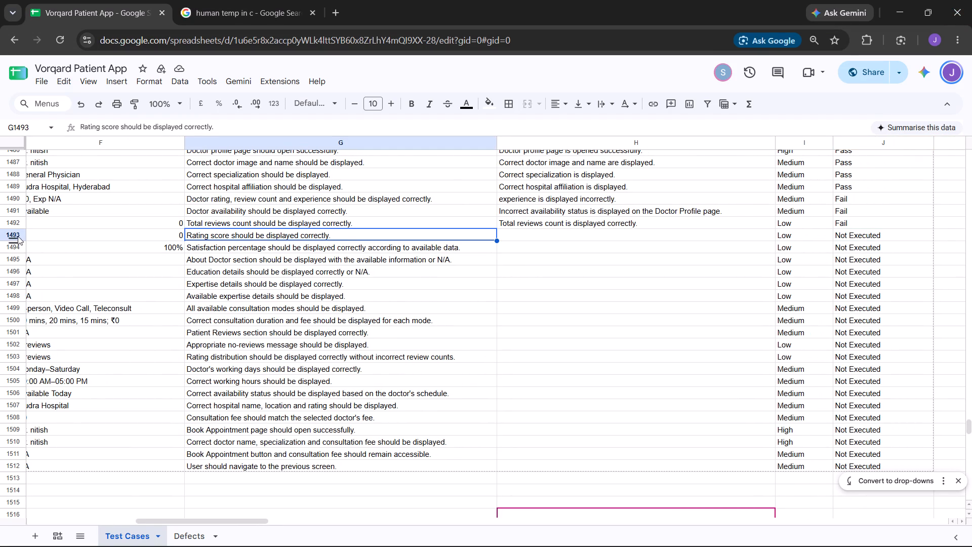
# Copy G1493's expected result into H1493 and reword it to "Rating score is displayed correctly.".
pyautogui.click(20, 236)
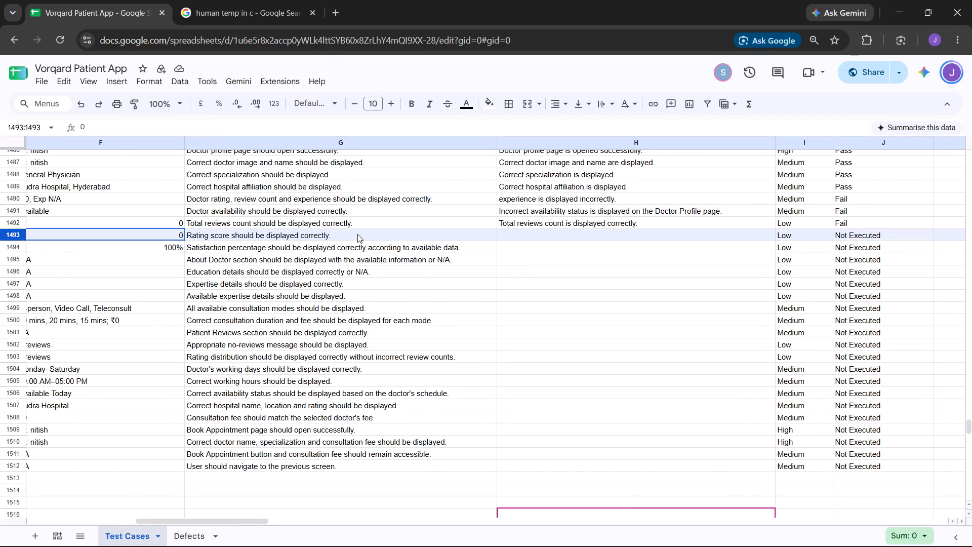
pyautogui.doubleClick(357, 234)
pyautogui.hotkey('ctrl', 'a')
pyautogui.hotkey('ctrl', 'c')
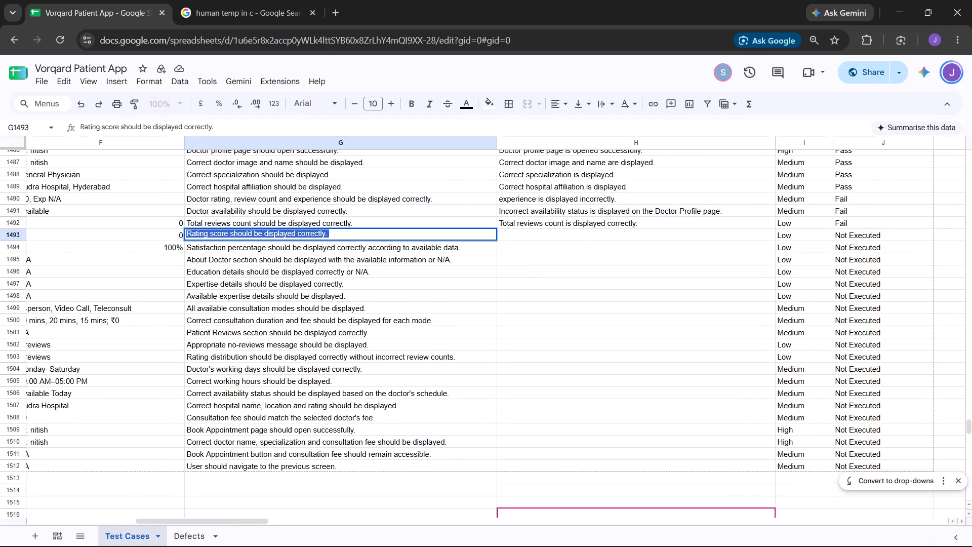
pyautogui.doubleClick(574, 235)
pyautogui.hotkey('ctrl', 'v')
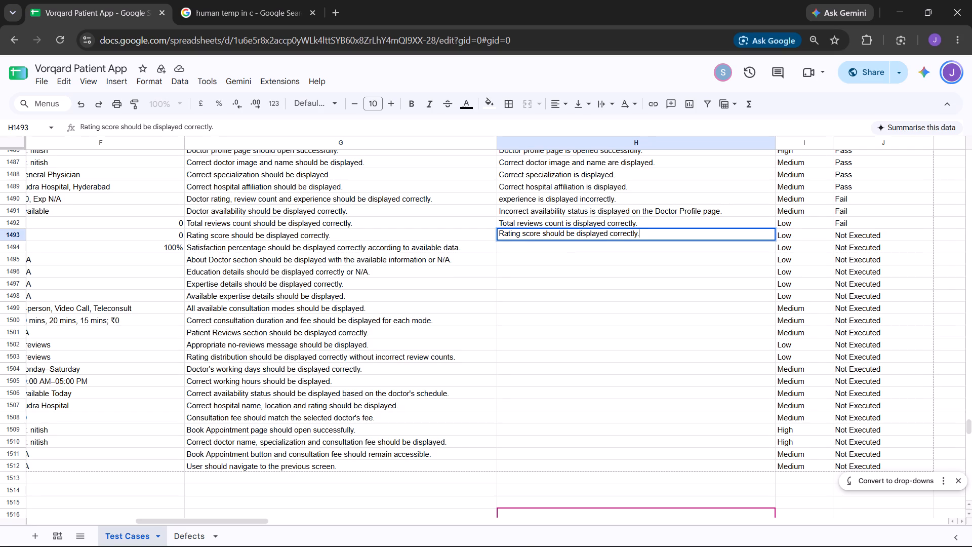
pyautogui.click(574, 233)
pyautogui.press('BackSpace')
pyautogui.press('BackSpace')
pyautogui.press('BackSpace')
pyautogui.press('BackSpace')
pyautogui.press('BackSpace')
pyautogui.press('BackSpace')
pyautogui.press('BackSpace')
pyautogui.press('BackSpace')
pyautogui.press('BackSpace')
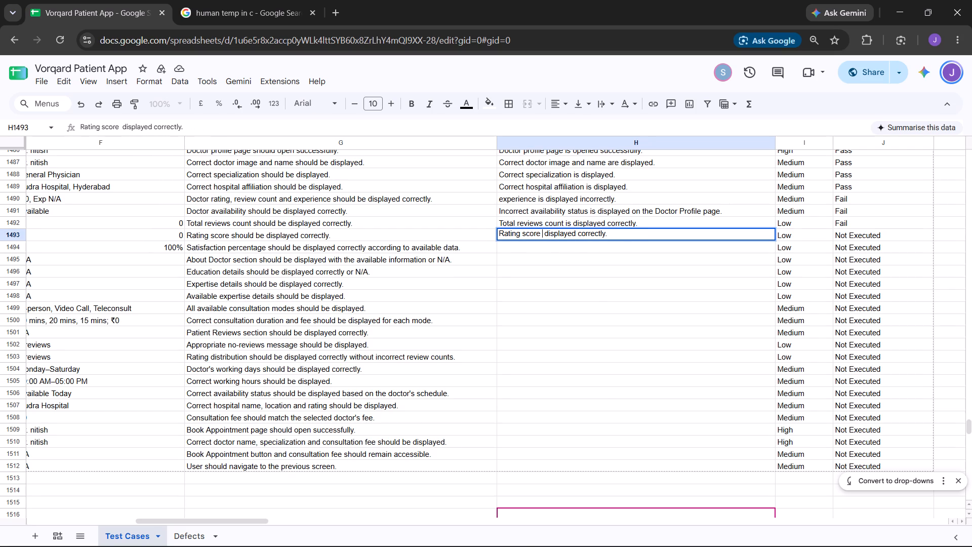
pyautogui.write('is')
pyautogui.click(574, 248)
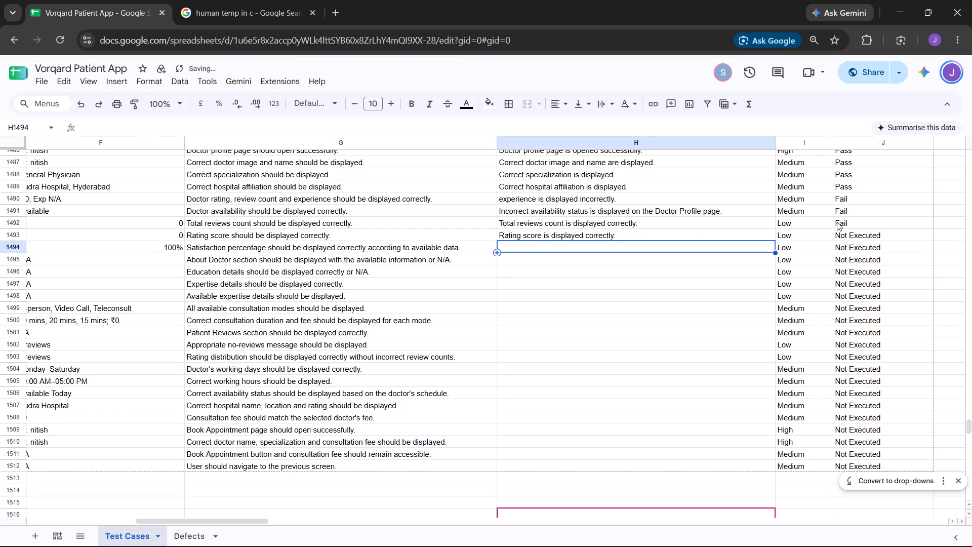
# Set the status of row 1493 in column J to Pass.
pyautogui.doubleClick(858, 235)
pyautogui.hotkey('ctrl', 'a')
pyautogui.press('BackSpace')
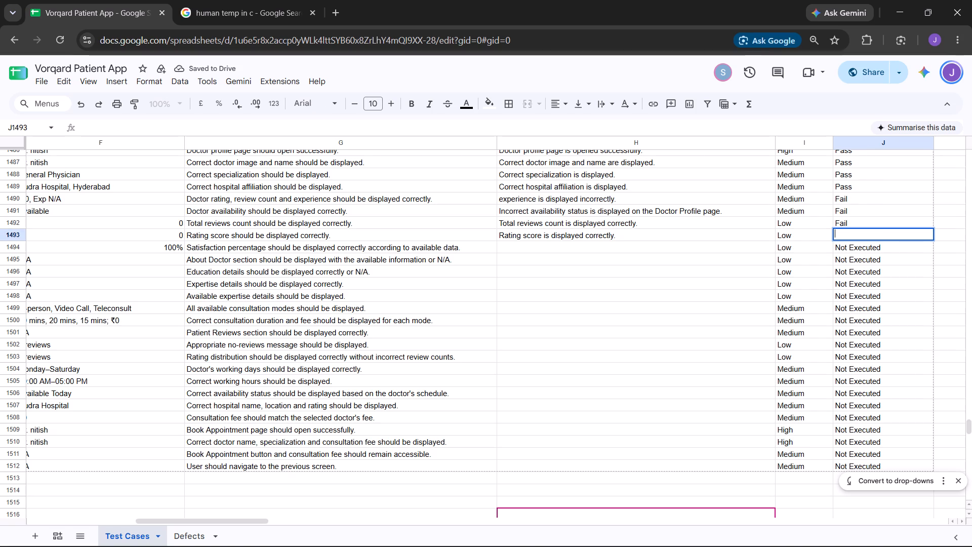
pyautogui.press('p')
pyautogui.press('Return')
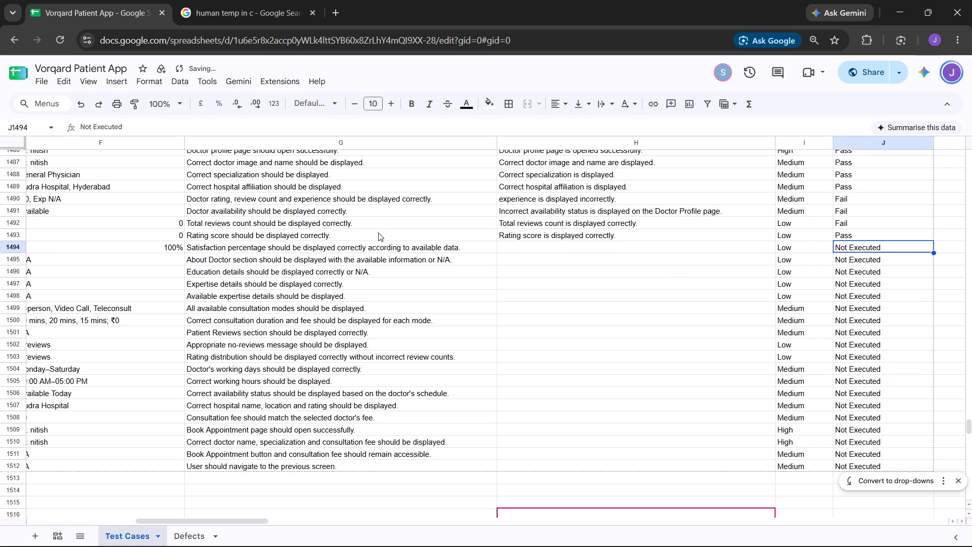
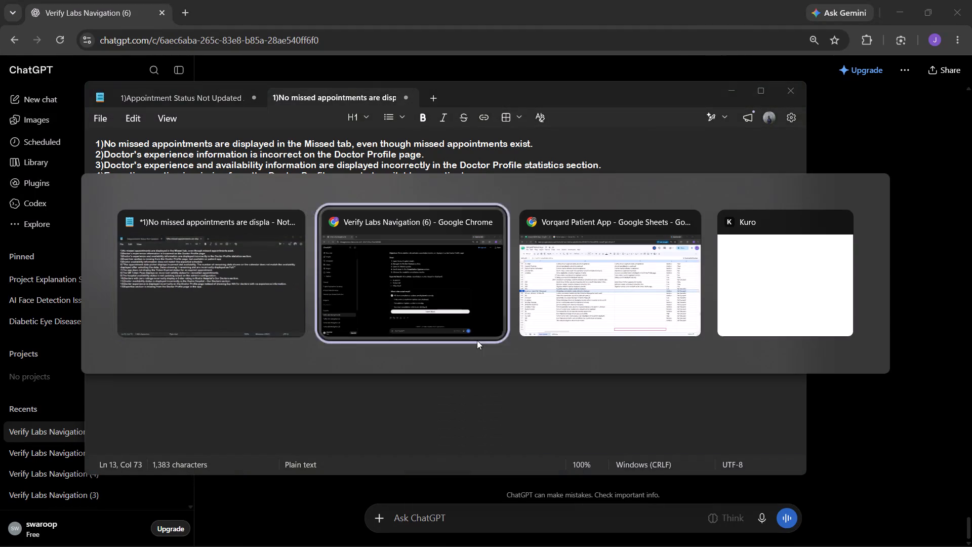
# Switch to the Vorqard Patient App sheet and check the consultation options test case in row 1499 up to its actual result column.
pyautogui.hscroll(2, 477, 340)
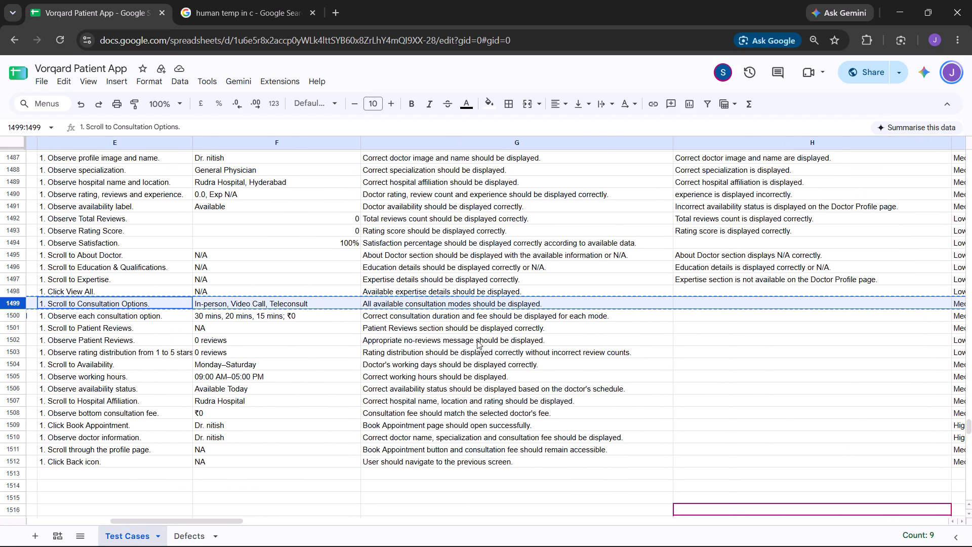
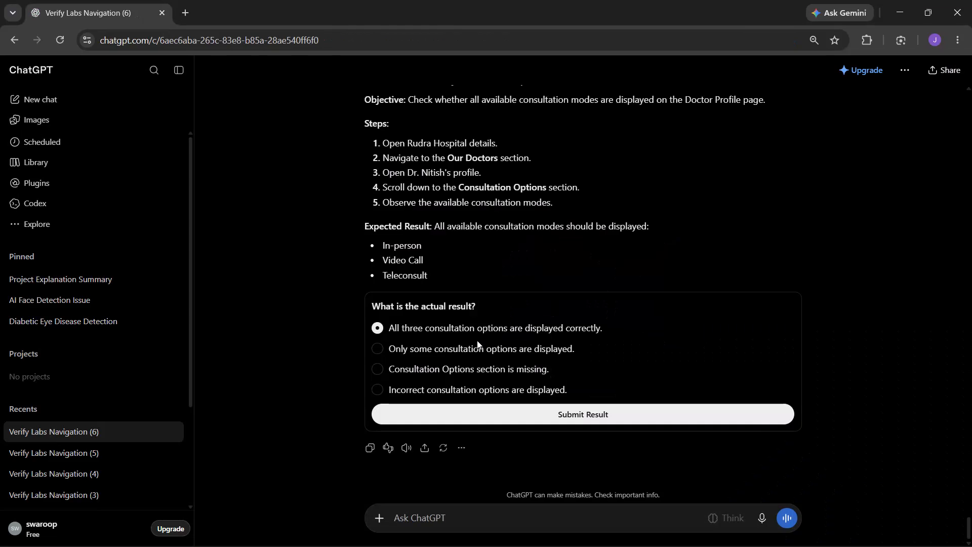
# Search Windows for an app whose name starts with "t".
pyautogui.press('r')
pyautogui.press('BackSpace')
pyautogui.press('t')
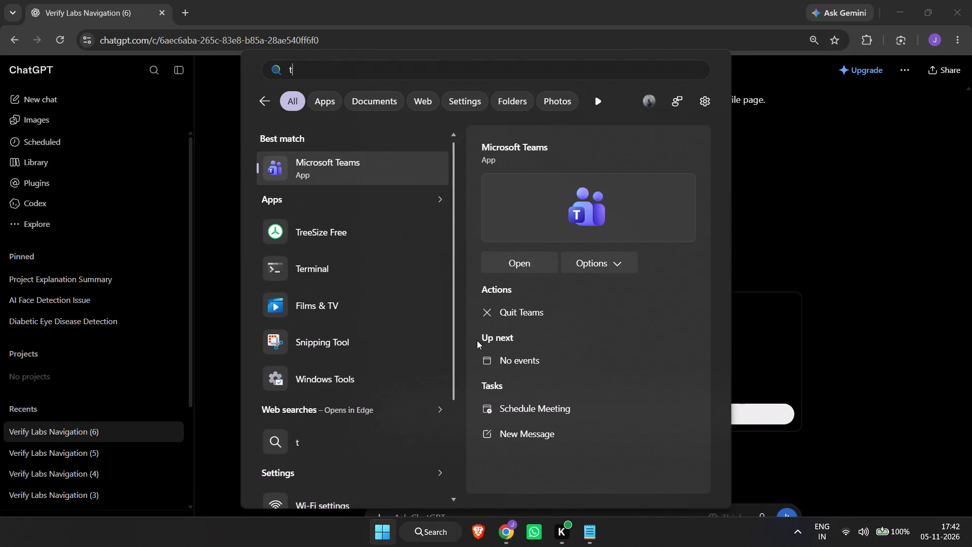
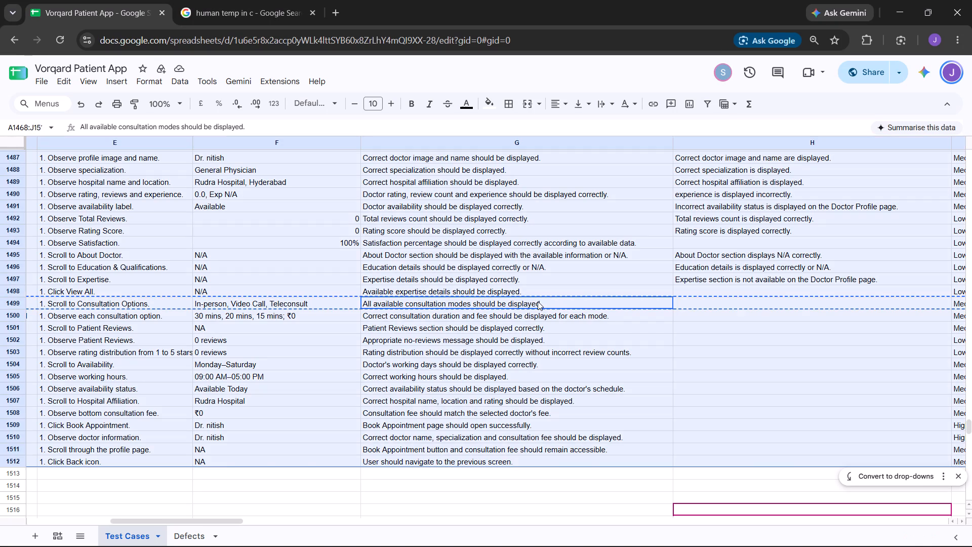
pyautogui.hotkey('ctrl', 'c')
pyautogui.click(538, 301)
pyautogui.doubleClick(538, 301)
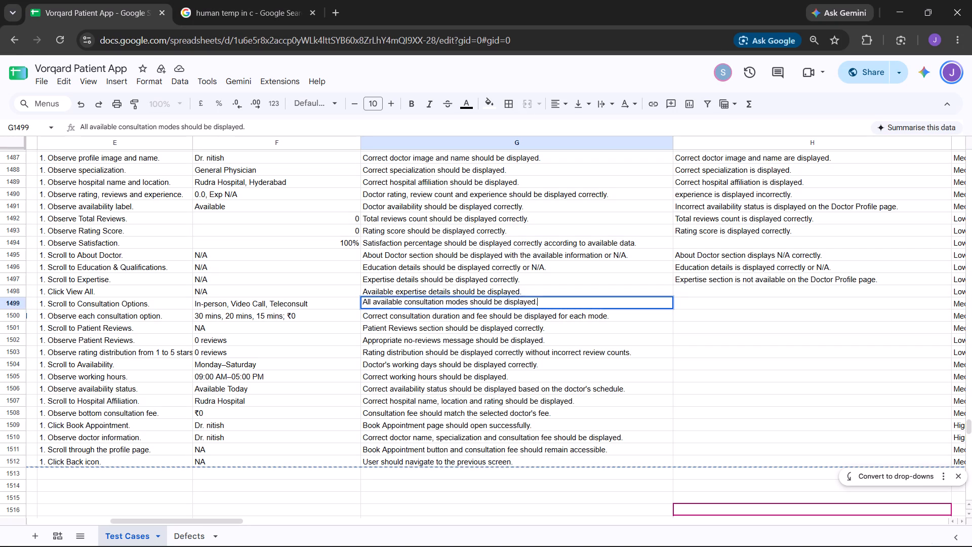
pyautogui.hotkey('ctrl', 'a')
pyautogui.hotkey('ctrl', 'c')
pyautogui.doubleClick(721, 304)
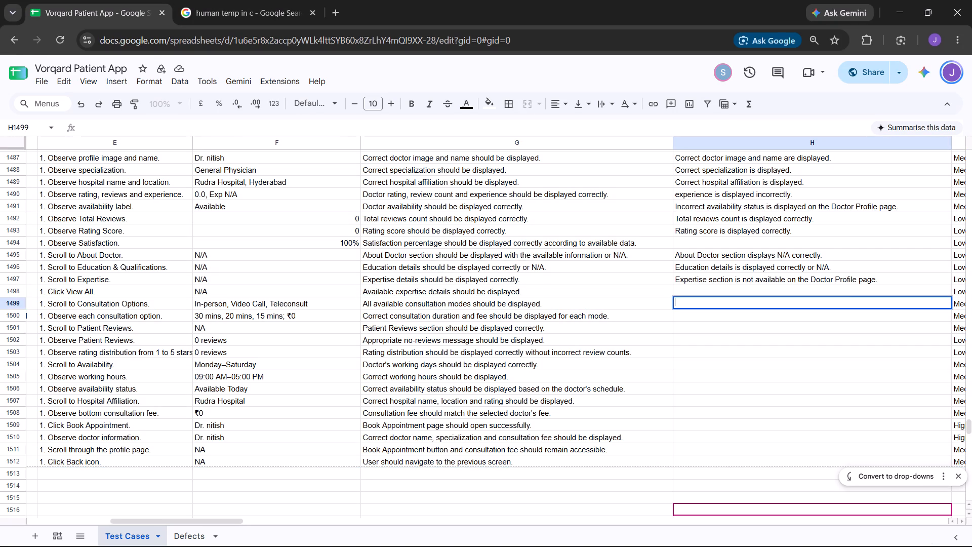
pyautogui.hotkey('ctrl', 'v')
pyautogui.click(730, 320)
# Change the status of the Consultation Options test case in row 1499 to Pass.
pyautogui.hscroll(-1, 730, 320)
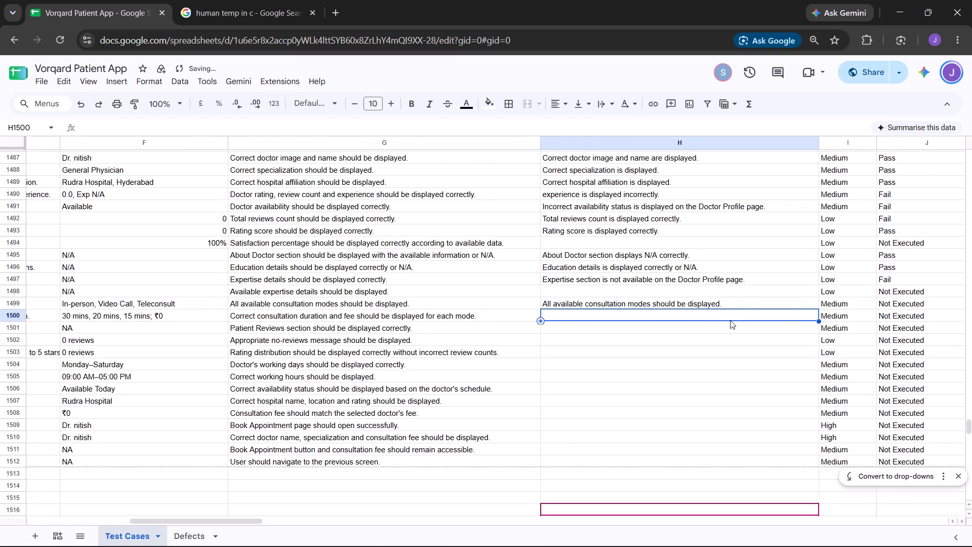
pyautogui.hscroll(-1, 730, 320)
pyautogui.doubleClick(730, 302)
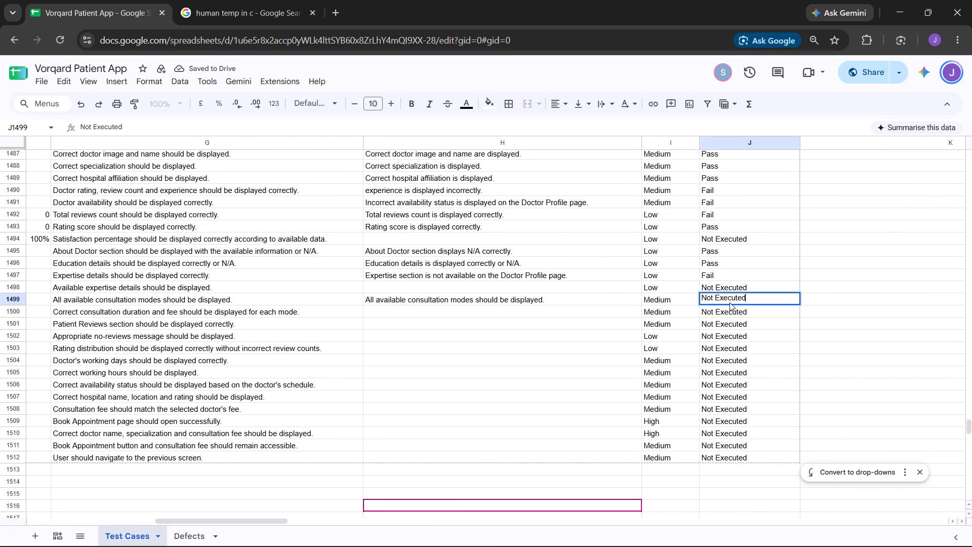
pyautogui.hotkey('ctrl', 'a')
pyautogui.press('BackSpace')
pyautogui.press('p')
pyautogui.press('Return')
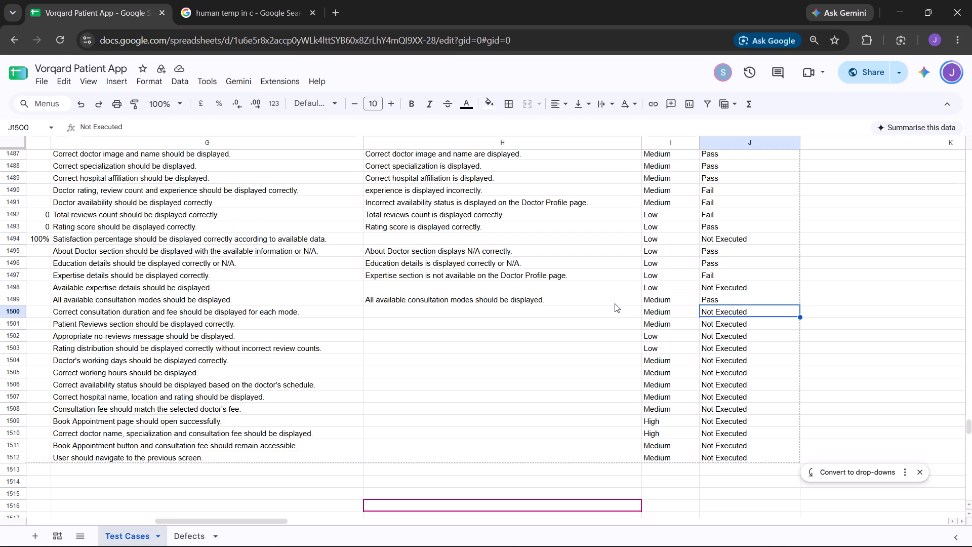
# Select the entire row 1500, the consultation duration and fee test case.
pyautogui.click(18, 309)
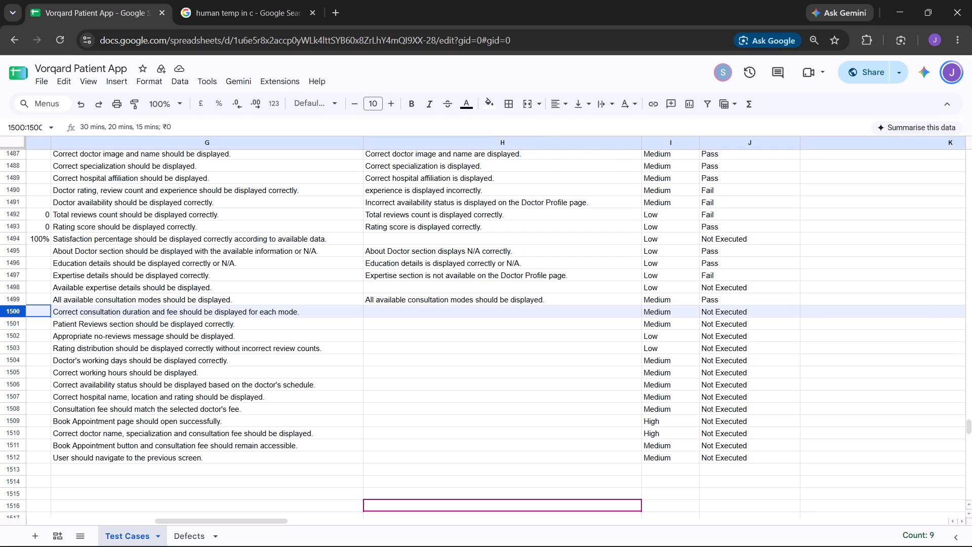
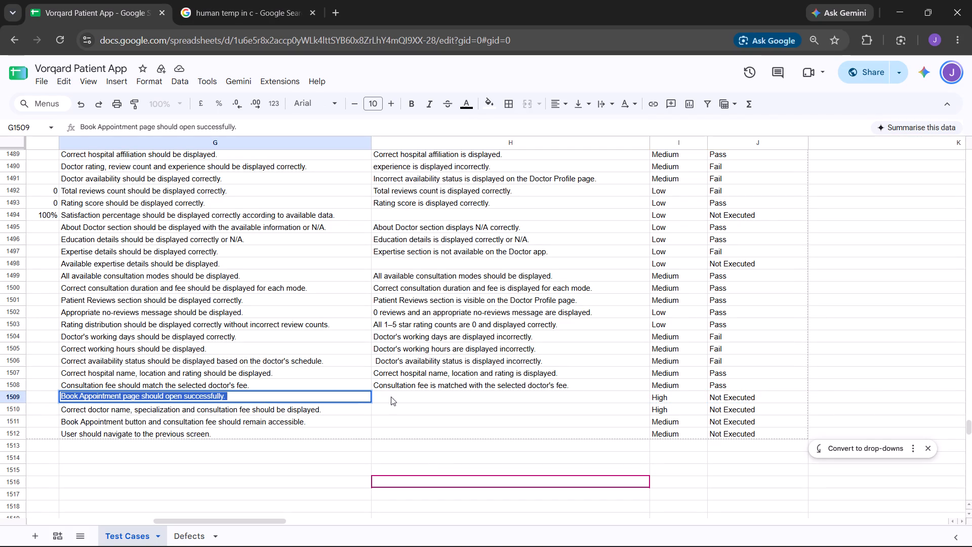
# Fill the actual result in row 1509 with the copied expected result, changed to read "Book Appointment page should opened successfully.".
pyautogui.doubleClick(391, 397)
pyautogui.hotkey('ctrl', 'v')
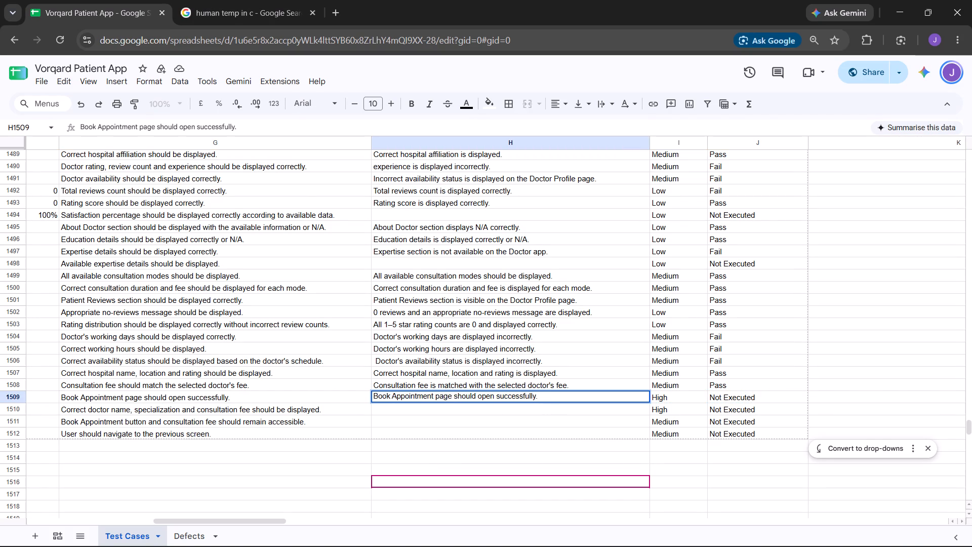
pyautogui.click(495, 397)
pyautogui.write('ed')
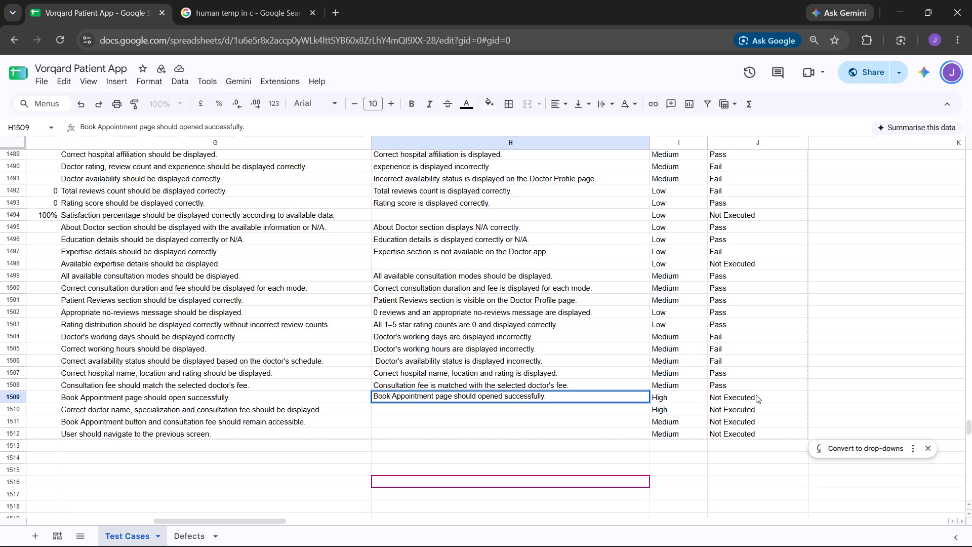
# Set the status of the Book Appointment page test case in row 1509 to Pass.
pyautogui.doubleClick(756, 395)
pyautogui.hotkey('ctrl', 'a')
pyautogui.press('BackSpace')
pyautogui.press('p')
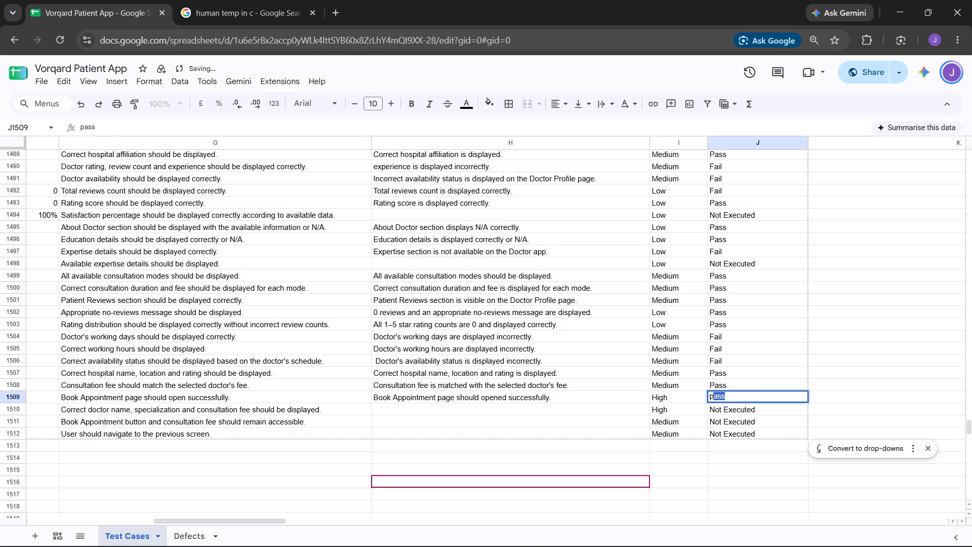
# Set the status of the Book Appointment page test case in row 1509 to Pass.
pyautogui.press('Return')
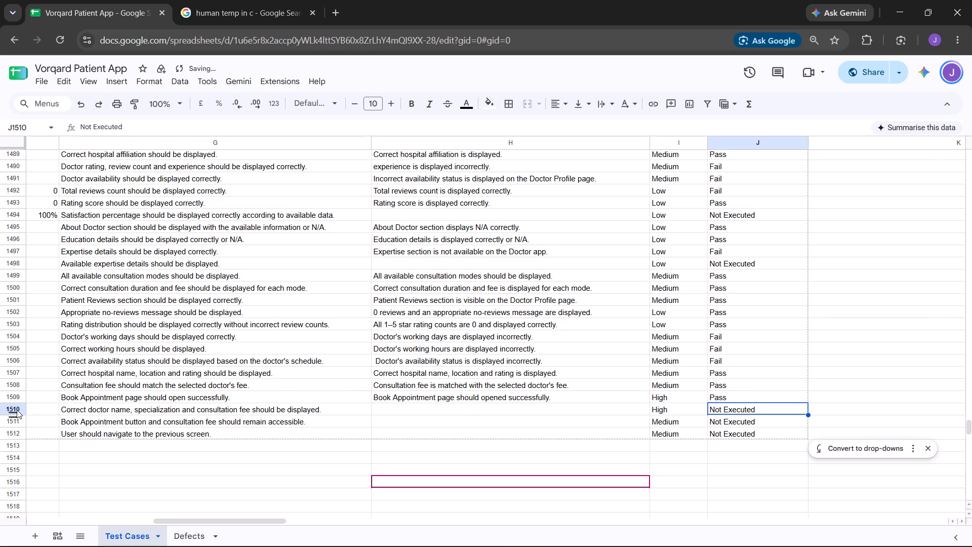
# Copy the expected result about doctor name, specialization and consultation fee in row 1510 into that row's actual result.
pyautogui.click(17, 410)
pyautogui.hscroll(1, 130, 407)
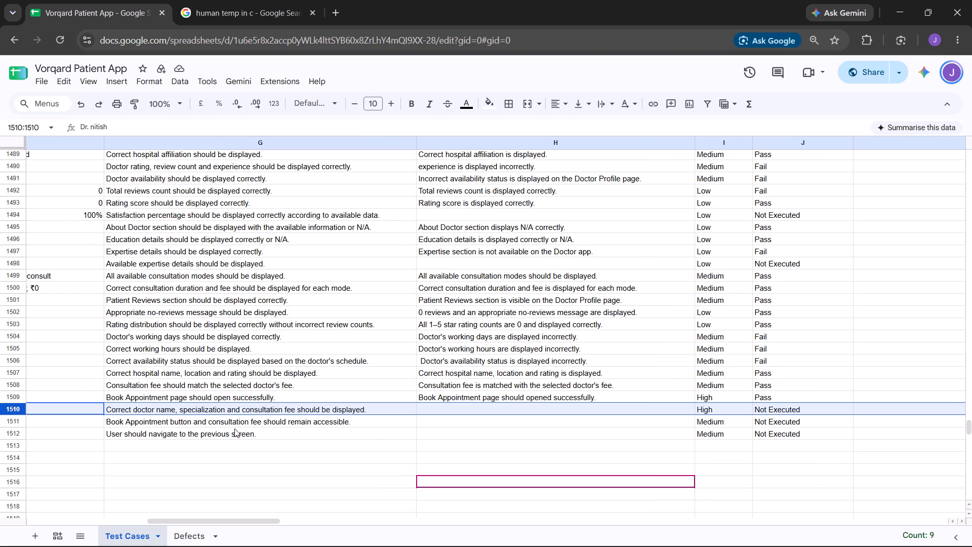
pyautogui.doubleClick(380, 409)
pyautogui.hotkey('ctrl', 'a')
pyautogui.hotkey('ctrl', 'c')
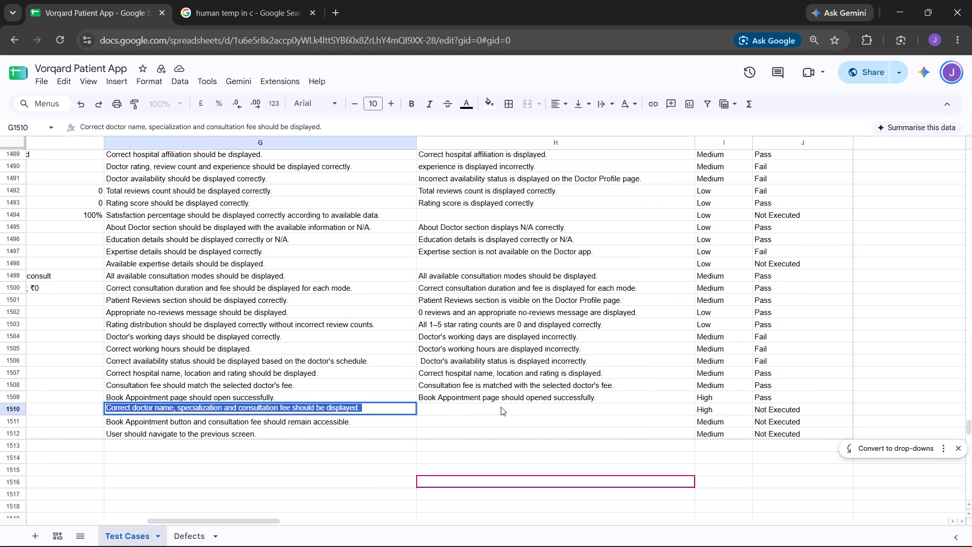
pyautogui.doubleClick(498, 408)
pyautogui.hotkey('ctrl', 'v')
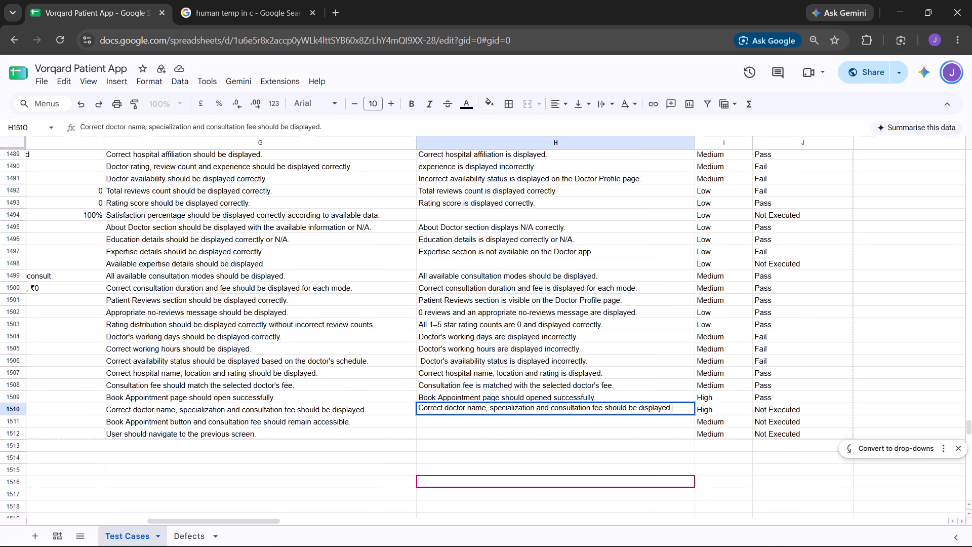
# Reword the actual result in row 1510 to "Correct doctor name, specialization and consultation fee is displayed.".
pyautogui.click(636, 410)
pyautogui.press('BackSpace')
pyautogui.press('BackSpace')
pyautogui.press('BackSpace')
pyautogui.press('BackSpace')
pyautogui.press('BackSpace')
pyautogui.press('BackSpace')
pyautogui.press('BackSpace')
pyautogui.press('BackSpace')
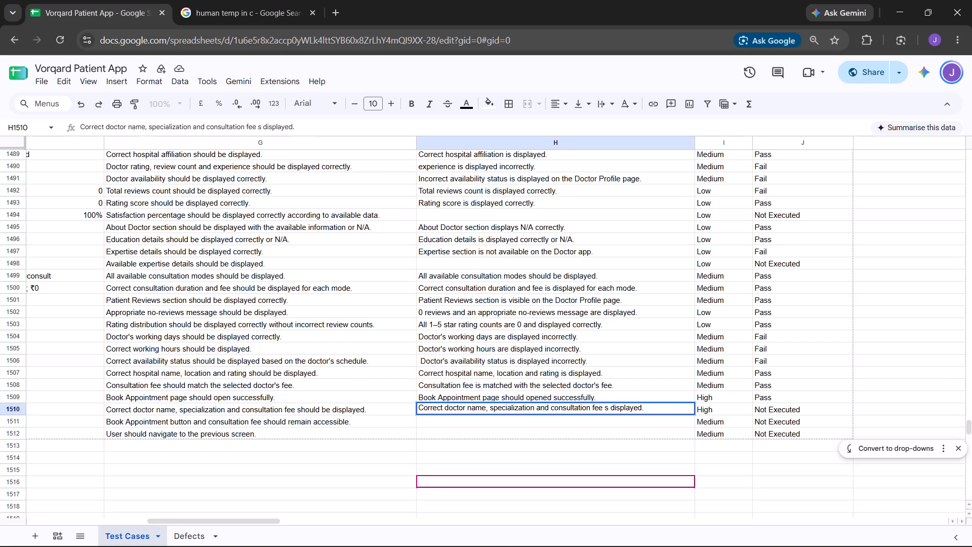
pyautogui.press('BackSpace')
pyautogui.write('is')
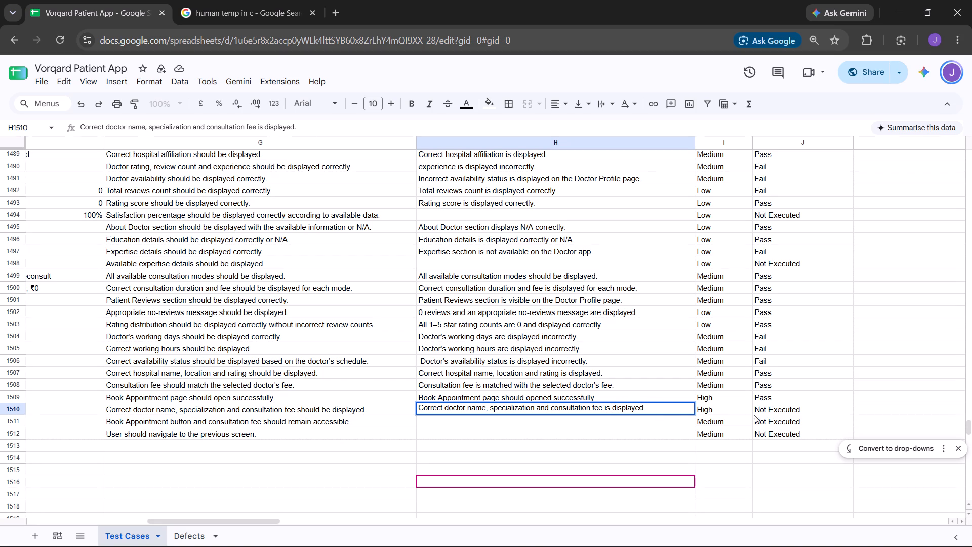
# Set the status of the doctor name, specialization and consultation fee test case in row 1510 to Pass.
pyautogui.doubleClick(763, 409)
pyautogui.hotkey('ctrl', 'a')
pyautogui.press('BackSpace')
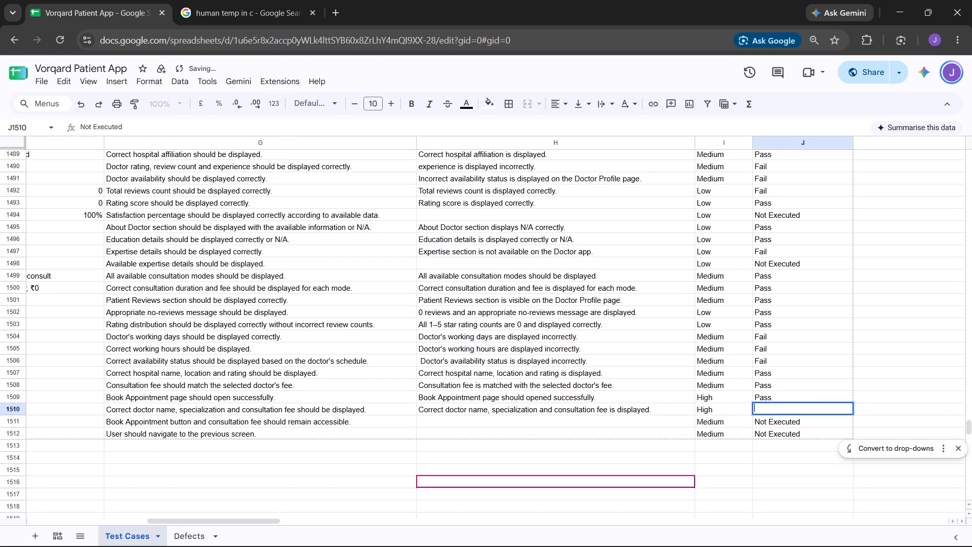
pyautogui.press('p')
pyautogui.press('Return')
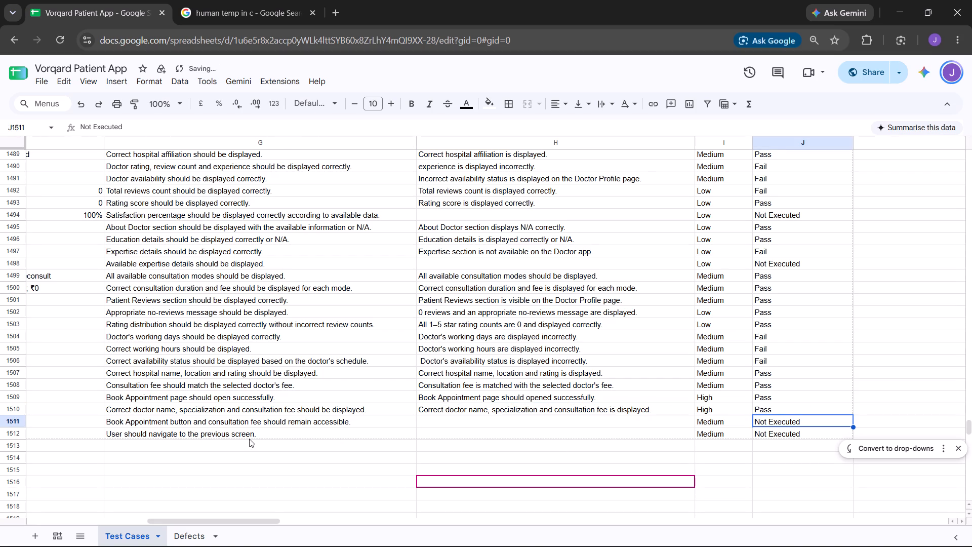
# Copy the expected result about the Book Appointment button and consultation fee in row 1511 into that row's actual result.
pyautogui.click(9, 421)
pyautogui.hotkey('ctrl', 'c')
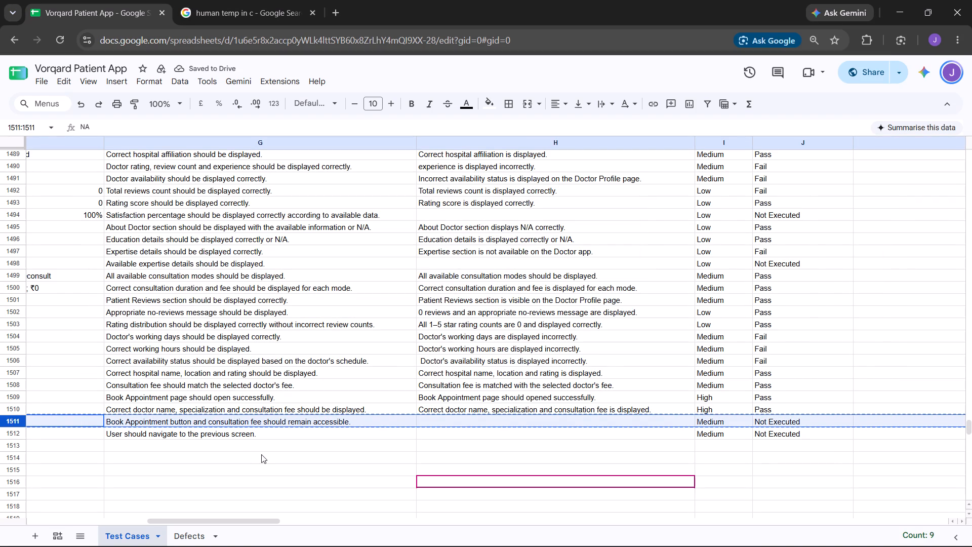
pyautogui.doubleClick(307, 424)
pyautogui.hotkey('ctrl', 'a')
pyautogui.hotkey('ctrl', 'c')
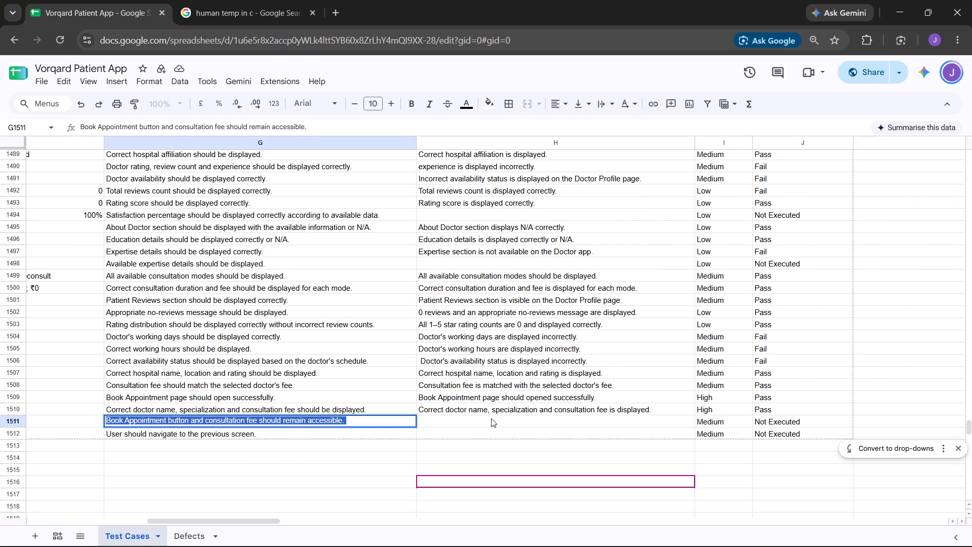
pyautogui.doubleClick(490, 420)
pyautogui.hotkey('ctrl', 'v')
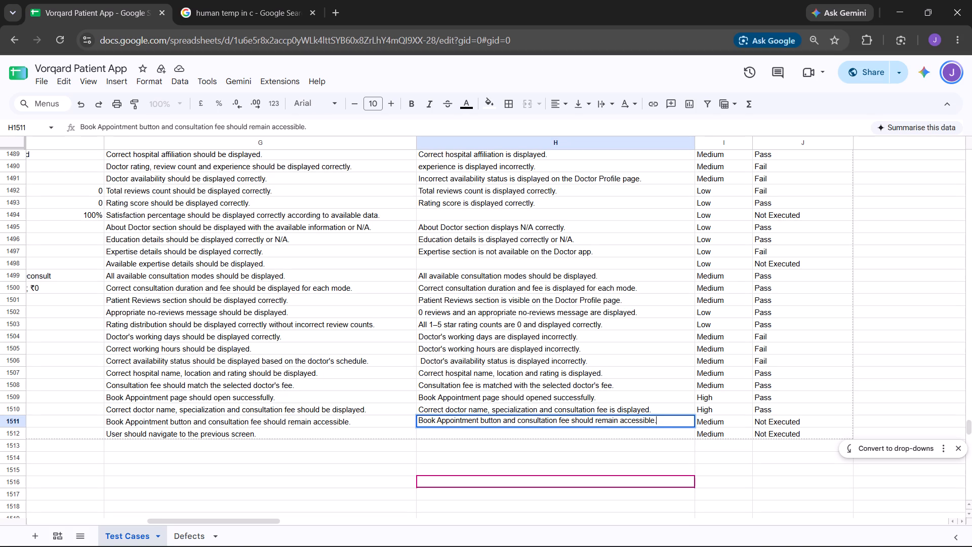
# Reword the actual result in row 1511 to "Book Appointment button and consultation fee is remained accessible.".
pyautogui.click(593, 421)
pyautogui.press('BackSpace')
pyautogui.press('BackSpace')
pyautogui.press('BackSpace')
pyautogui.press('BackSpace')
pyautogui.press('BackSpace')
pyautogui.press('BackSpace')
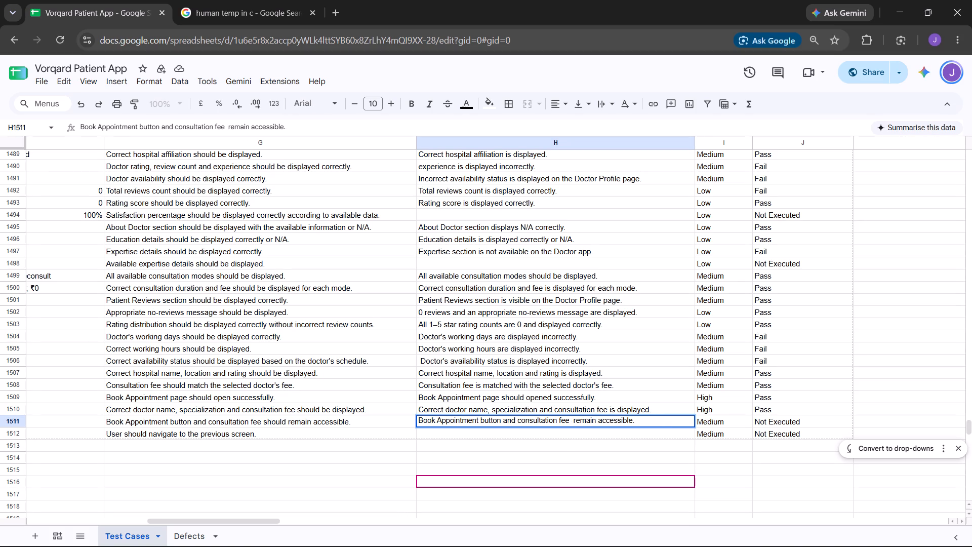
pyautogui.write('is')
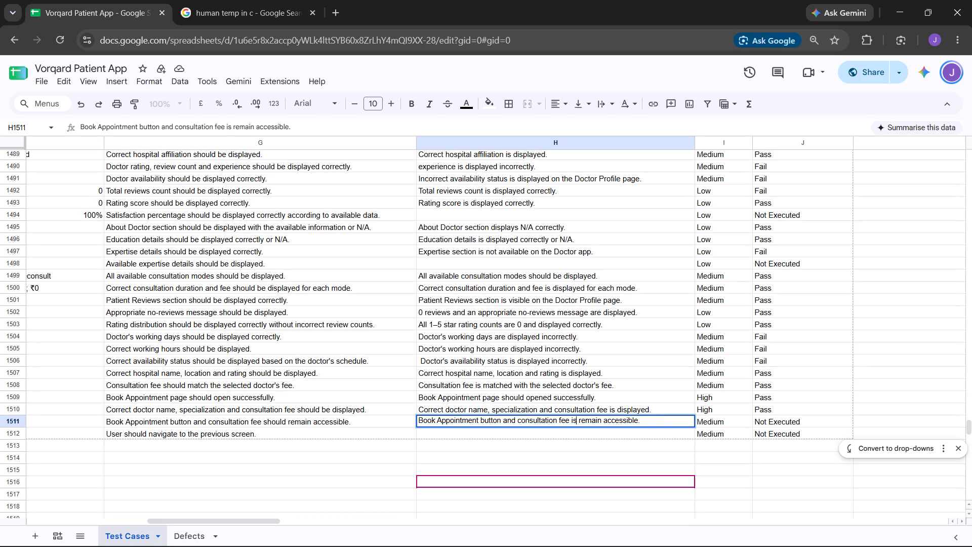
pyautogui.click(601, 422)
pyautogui.write('ed')
pyautogui.click(403, 451)
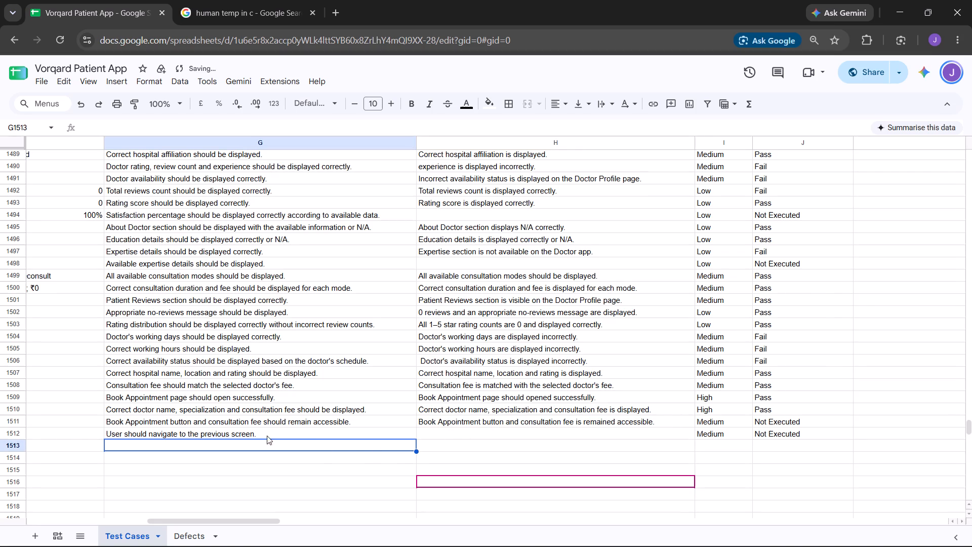
# Copy the expected result about navigating to the previous screen in row 1512 into that row's actual result.
pyautogui.click(256, 433)
pyautogui.hotkey('ctrl', 'a')
pyautogui.tripleClick(256, 433)
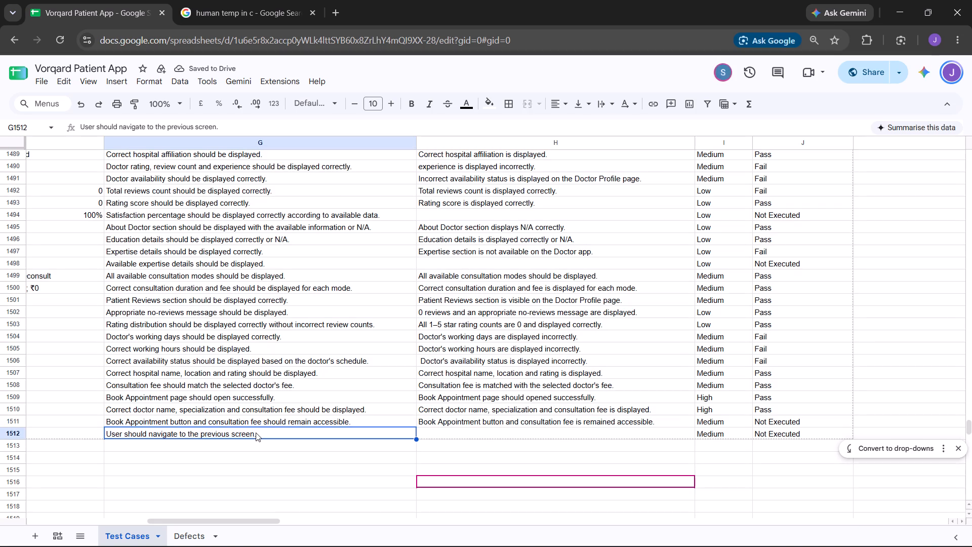
pyautogui.hotkey('ctrl', 'a')
pyautogui.hotkey('ctrl', 'c')
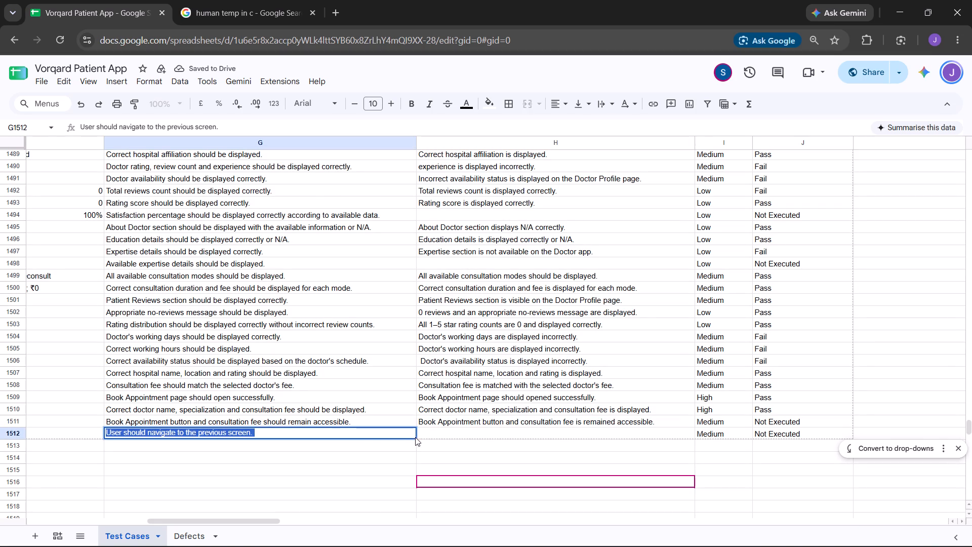
pyautogui.doubleClick(442, 433)
pyautogui.hotkey('ctrl', 'v')
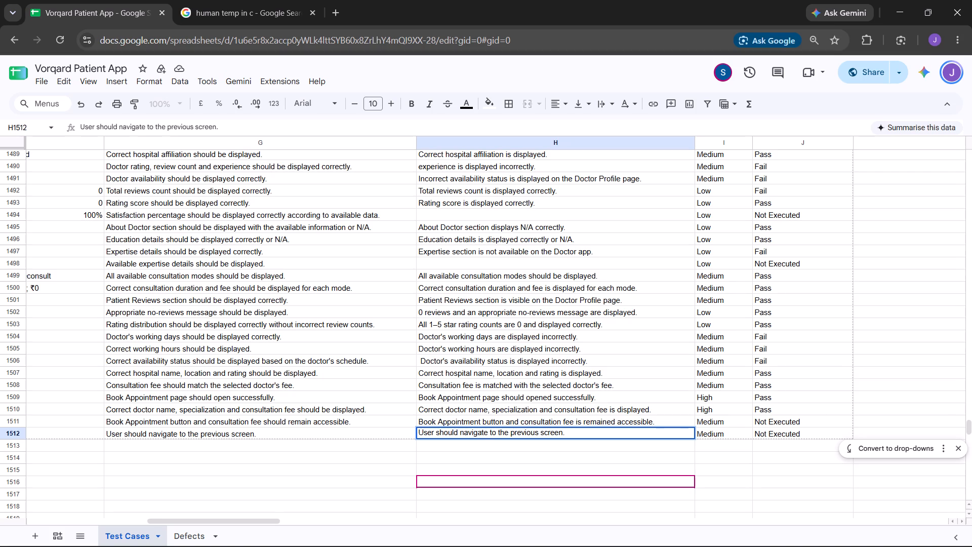
# Reword the actual result in row 1512 to "User is able to navigate to the previous screen.".
pyautogui.click(458, 433)
pyautogui.press('BackSpace')
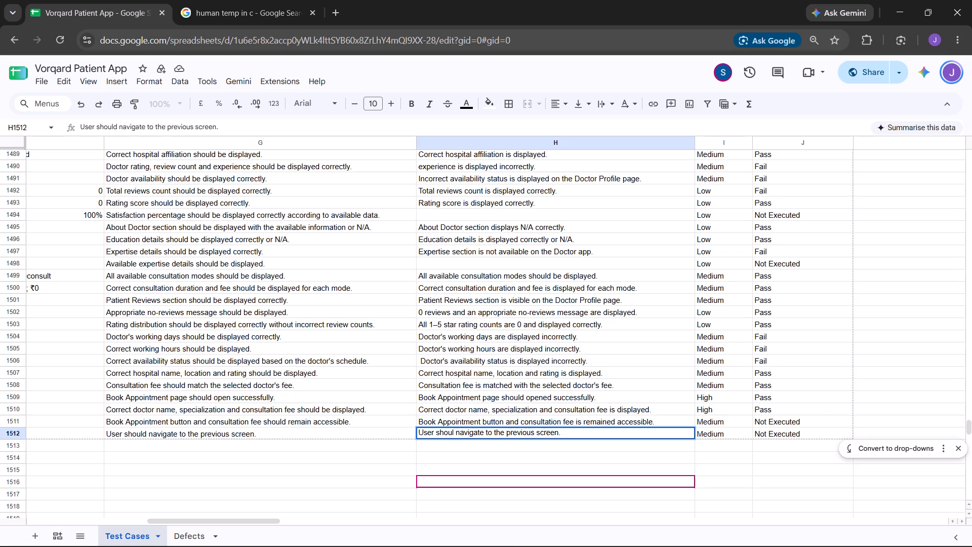
pyautogui.press('BackSpace')
pyautogui.press('BackSpace')
pyautogui.press('BackSpace')
pyautogui.press('BackSpace')
pyautogui.press('BackSpace')
pyautogui.write('is able to')
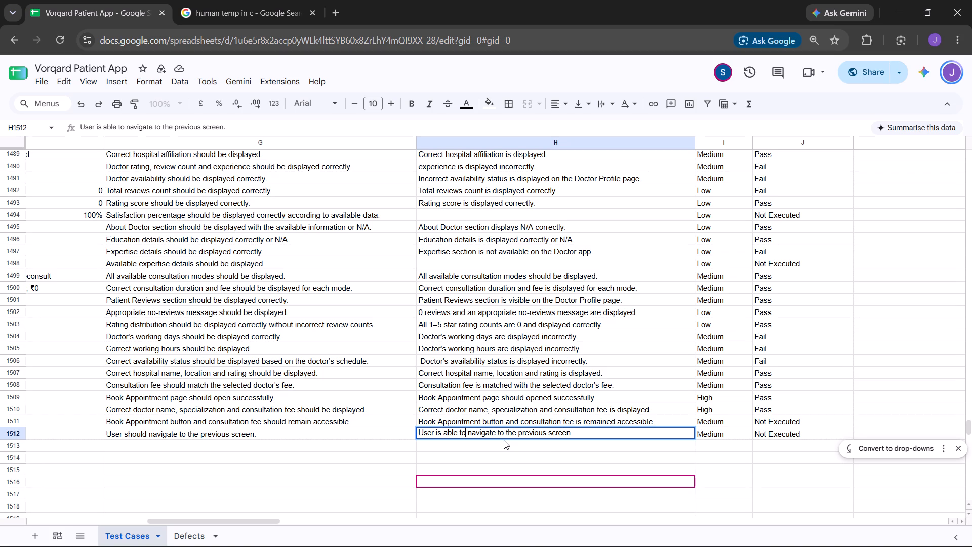
# Reword the actual result in row 1512 to "User is navigated to the previous screen.".
pyautogui.press('BackSpace')
pyautogui.press('BackSpace')
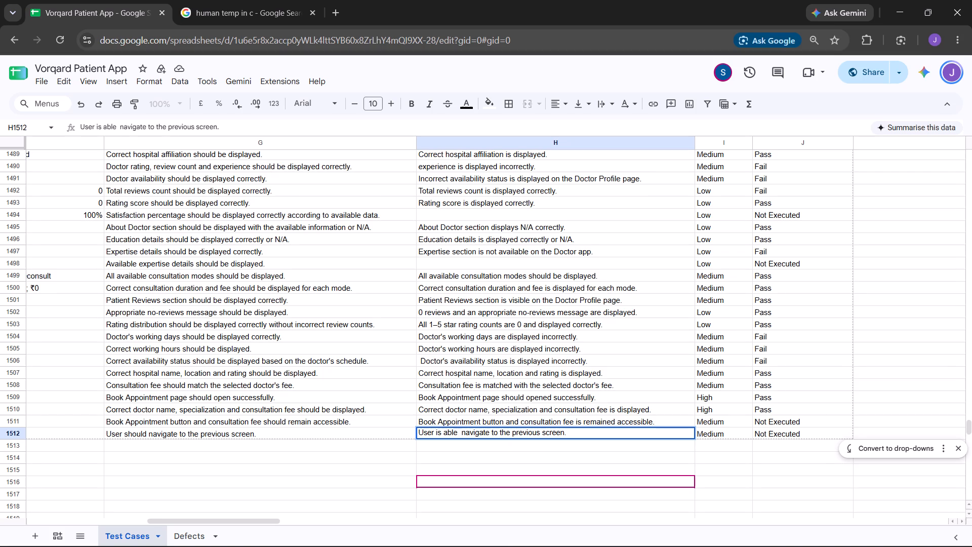
pyautogui.press('BackSpace')
pyautogui.press('BackSpace')
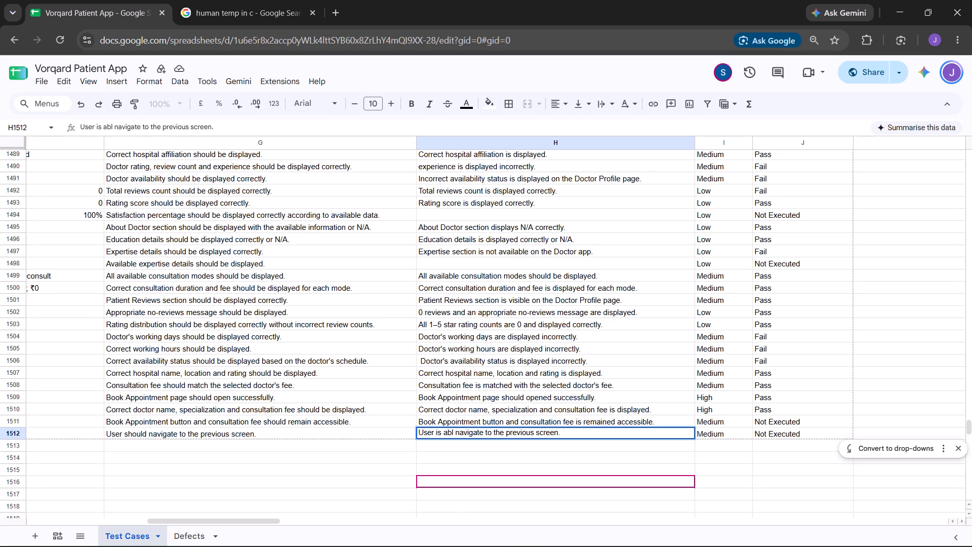
pyautogui.press('BackSpace')
pyautogui.press('BackSpace')
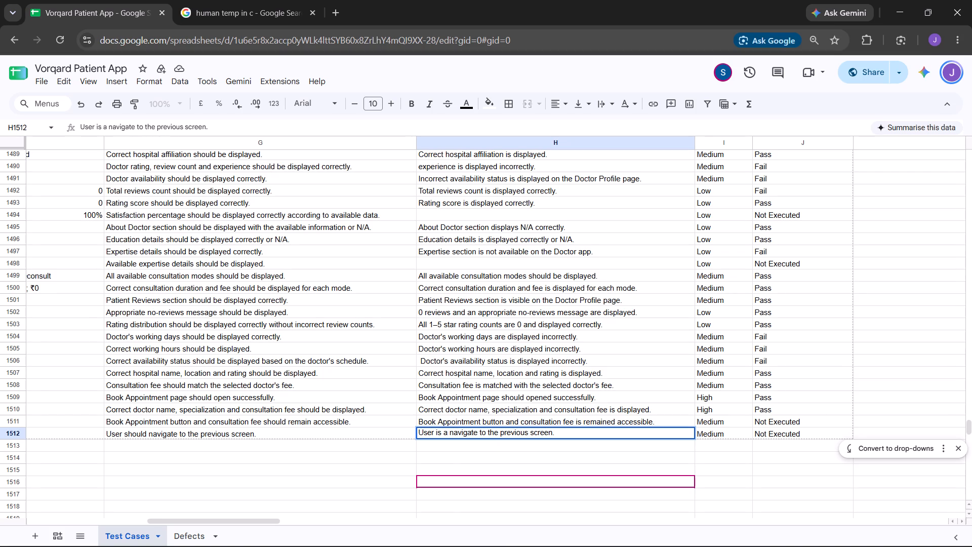
pyautogui.press('BackSpace')
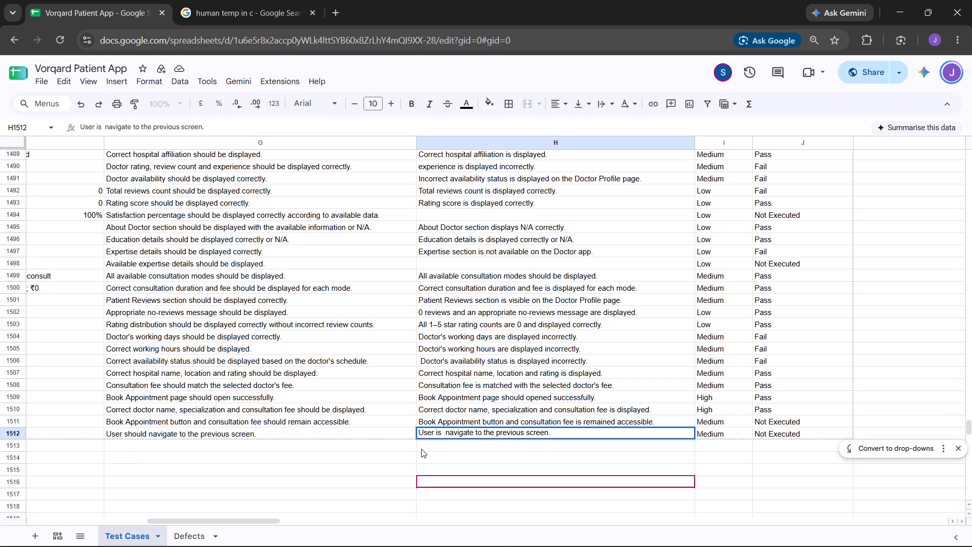
pyautogui.click(474, 433)
pyautogui.press('d')
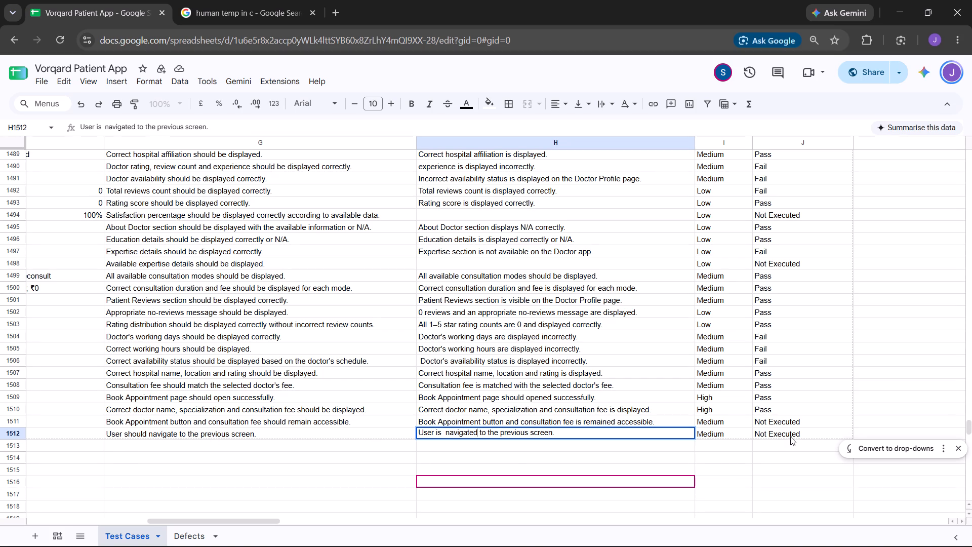
# Set the status of the previous-screen navigation test case in row 1512 to Pass.
pyautogui.click(790, 437)
pyautogui.doubleClick(786, 431)
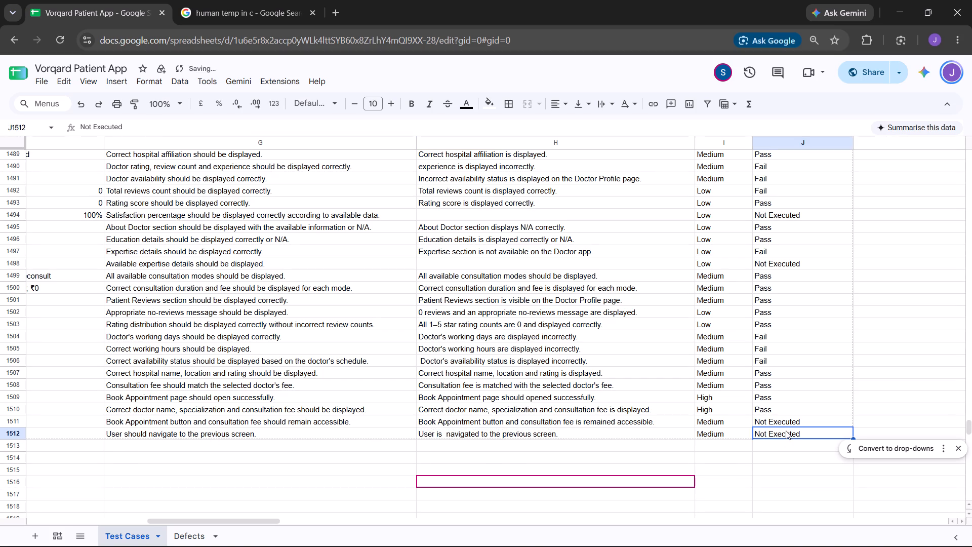
pyautogui.hotkey('ctrl', 'a')
pyautogui.press('BackSpace')
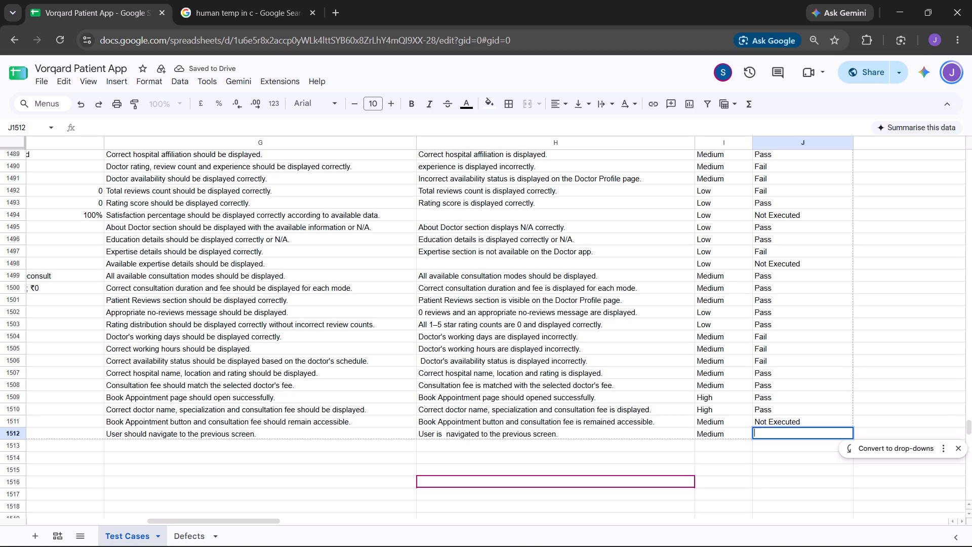
pyautogui.press('p')
pyautogui.press('Return')
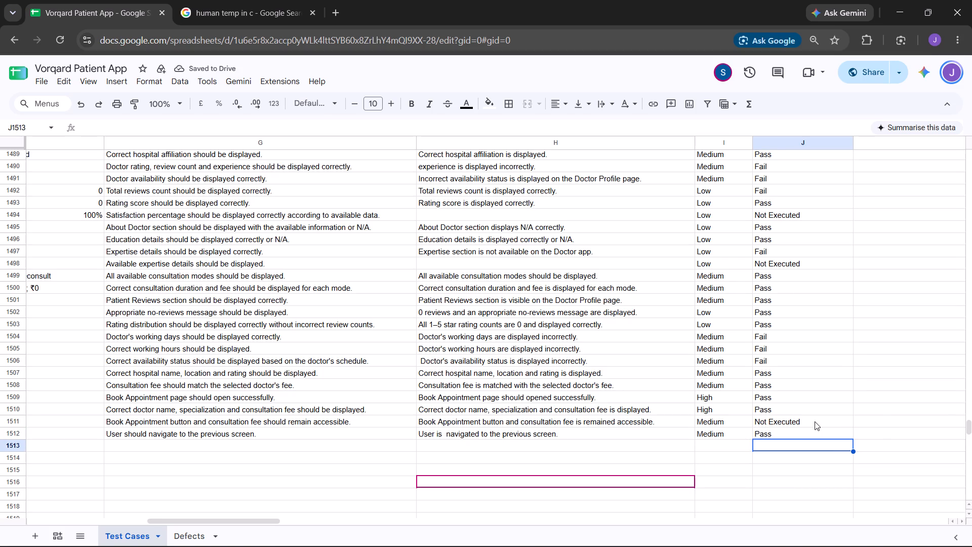
# Set the status of the Book Appointment button and consultation fee test case in row 1511 to Pass.
pyautogui.doubleClick(806, 422)
pyautogui.hotkey('ctrl', 'a')
pyautogui.press('BackSpace')
pyautogui.press('p')
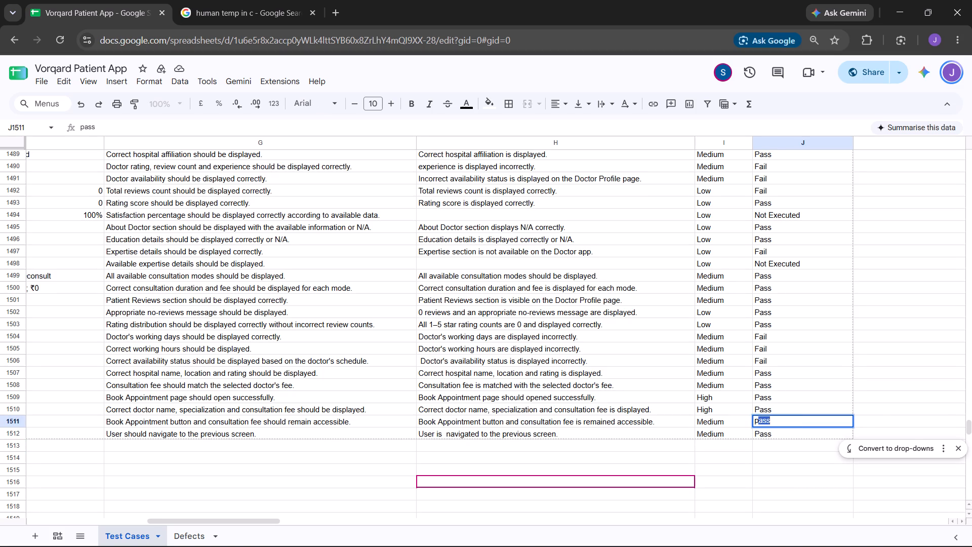
pyautogui.press('Return')
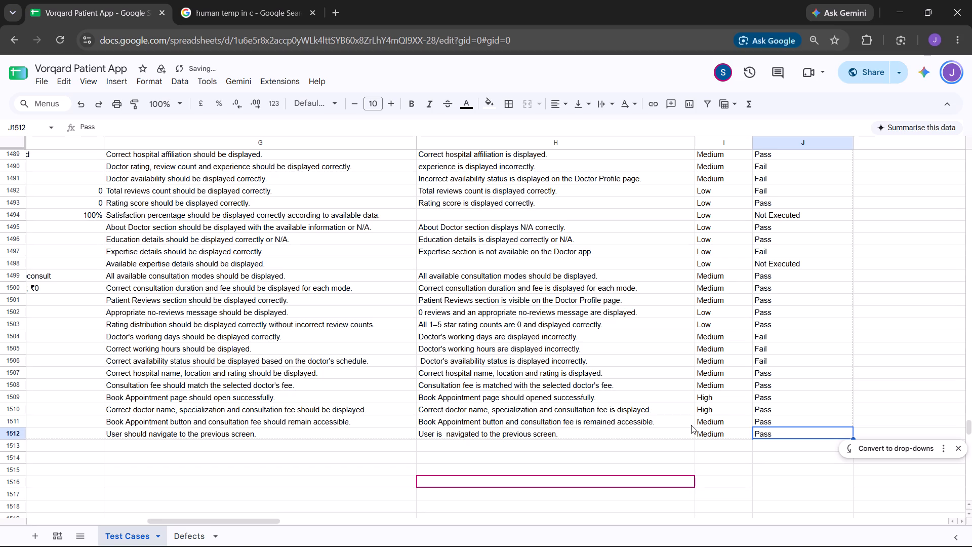
pyautogui.click(656, 460)
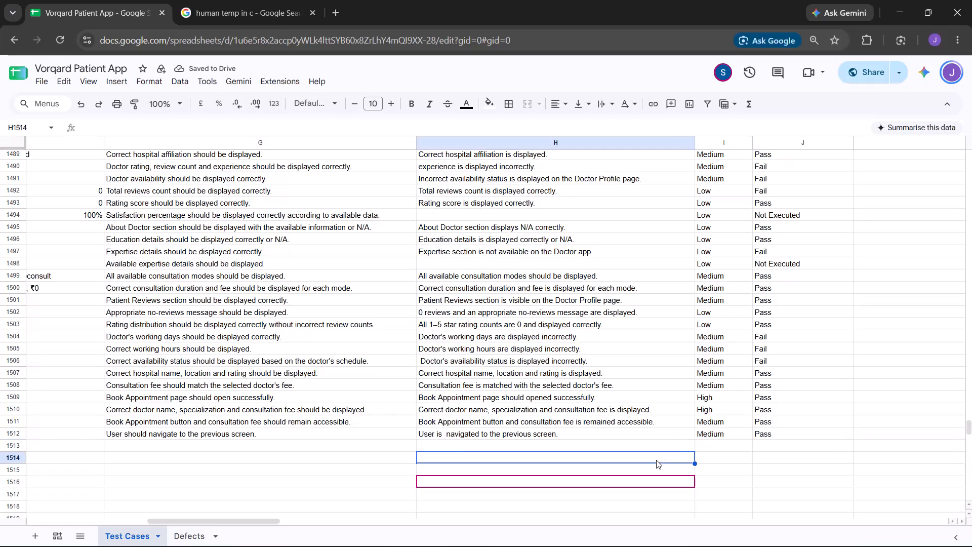